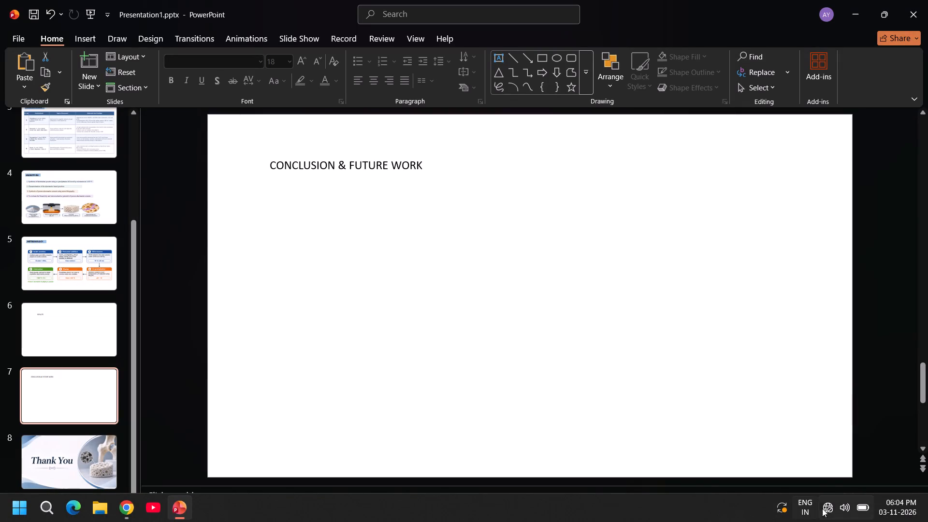
Disconnect from the Xiaomi_AF31_5G Wi-Fi network and reconnect to it with automatic connection enabled.
left_click(830, 507)
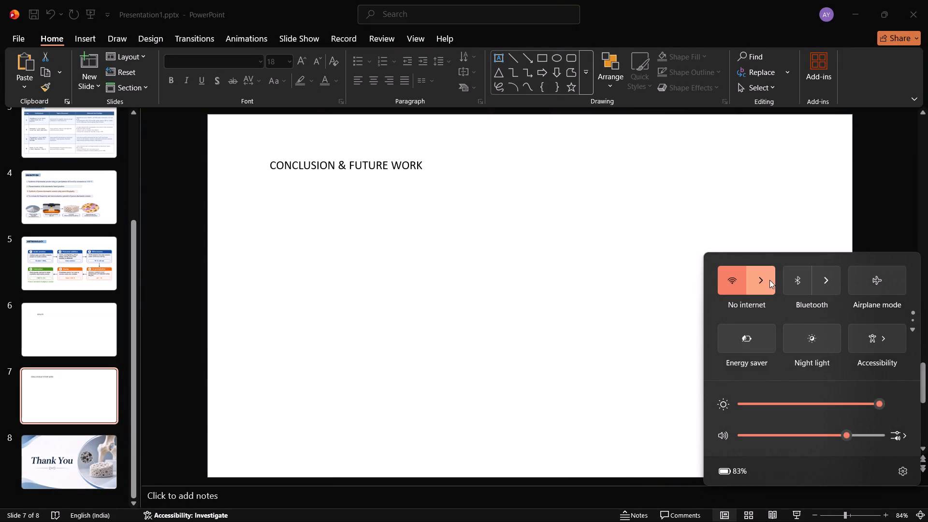
left_click(770, 280)
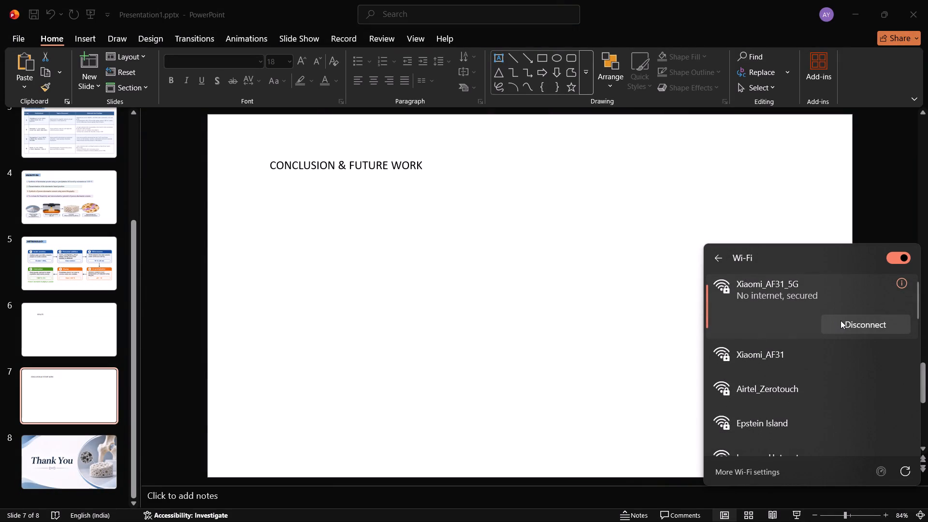
left_click(842, 321)
left_click(740, 314)
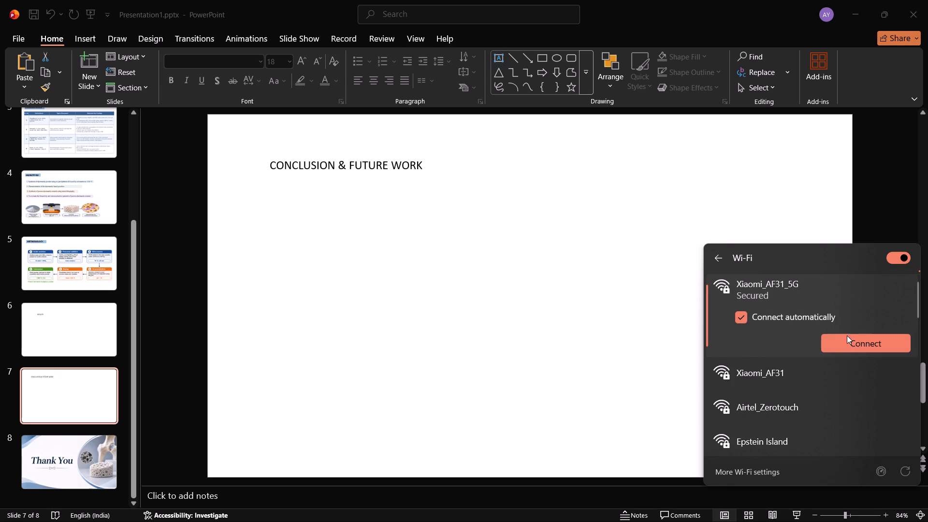
left_click(851, 339)
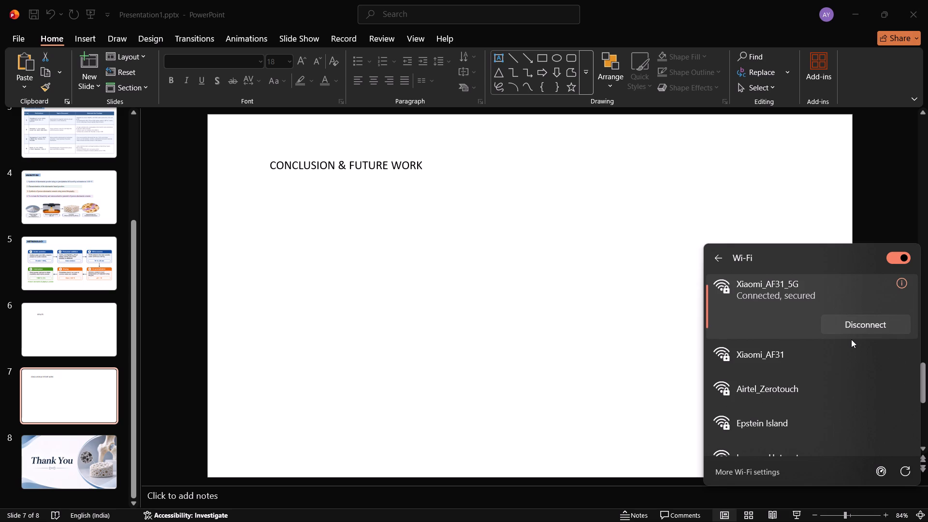
left_click(698, 155)
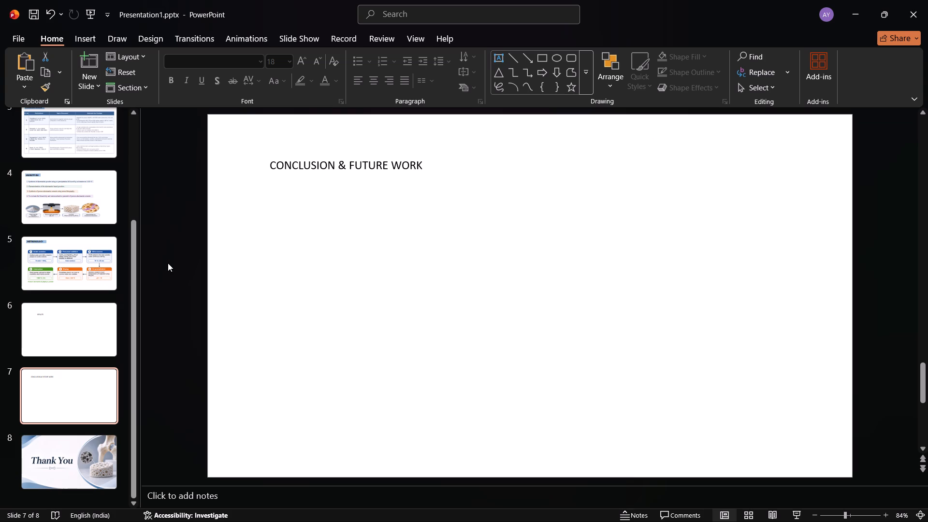
Save the current presentation.
key("ctrl+s")
key("ctrl+s")
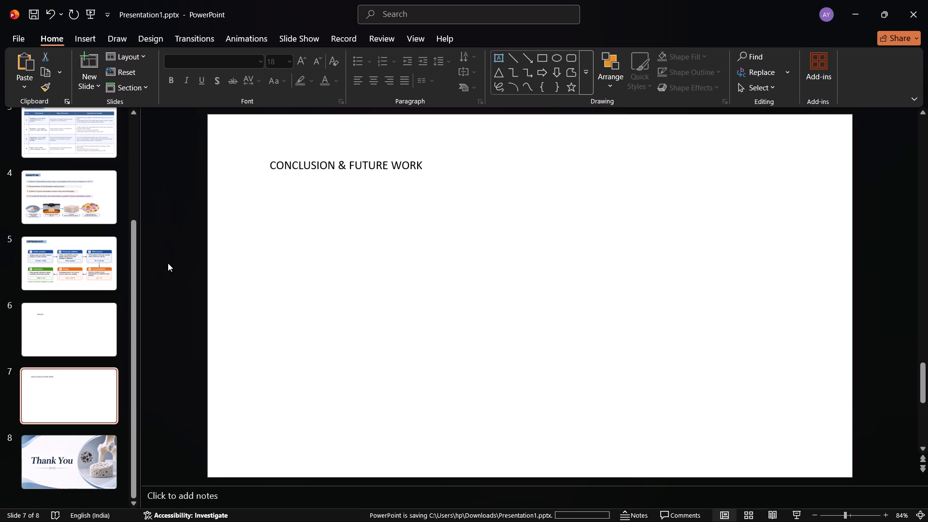
Look through the presentation's slides, including the Thank You, Objectives, title and Introduction slides.
scroll(413, 250, "down", 7)
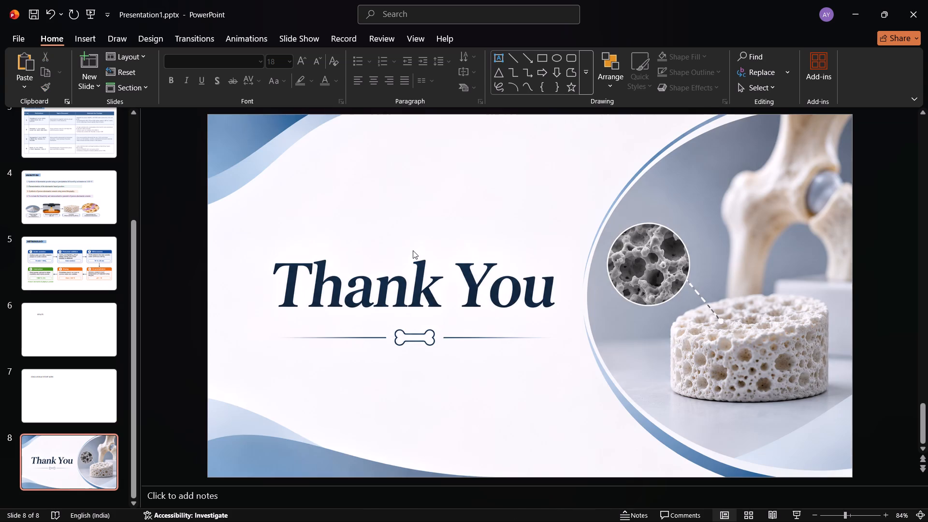
scroll(413, 250, "down", 2)
left_click(52, 212)
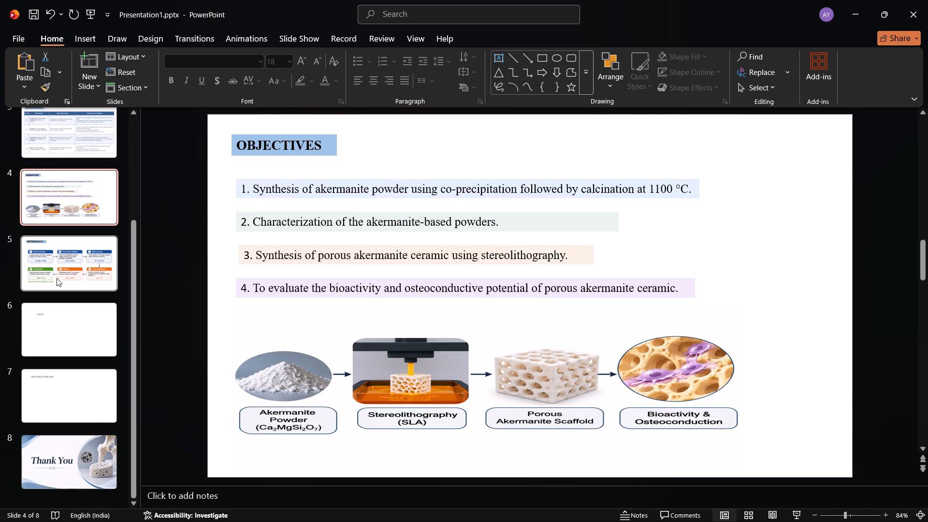
left_click(57, 279)
scroll(323, 274, "up", 3)
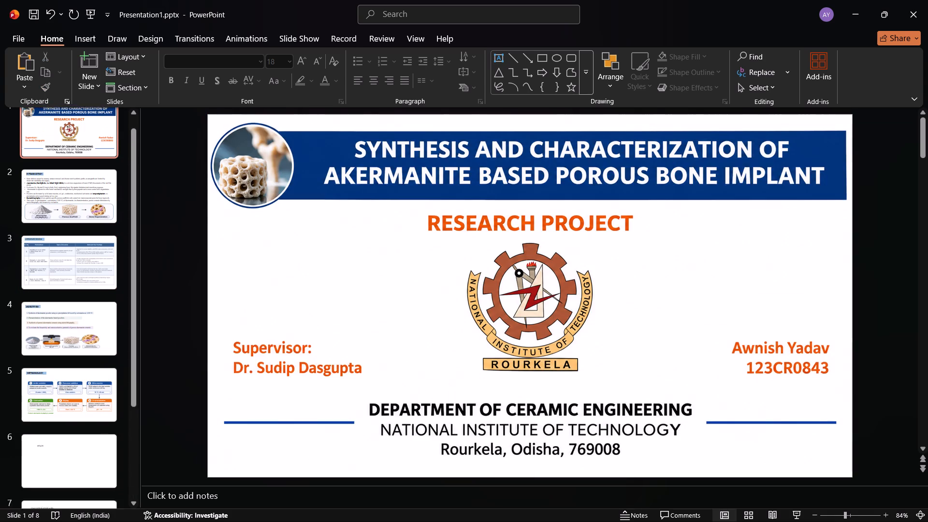
left_click(74, 221)
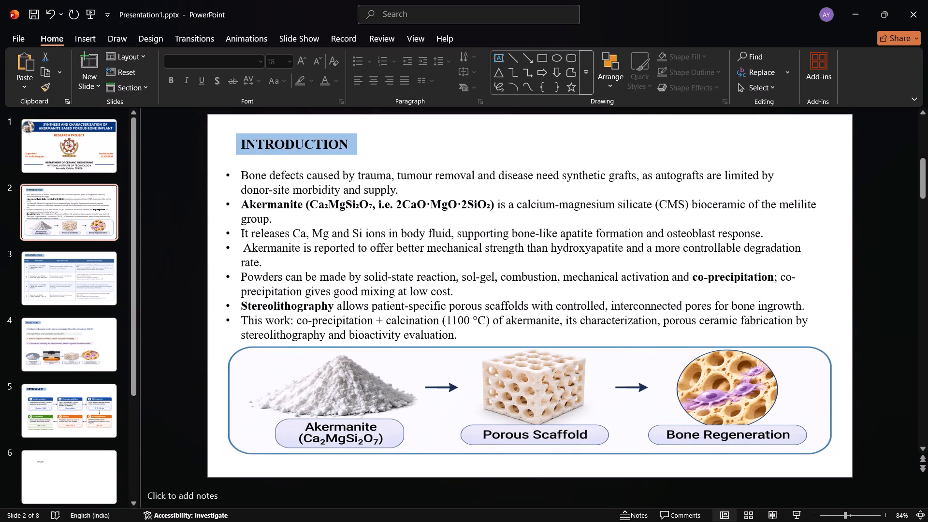
Save the presentation again and start saving a copy of it to the Desktop folder.
key("ctrl+s")
left_click(16, 32)
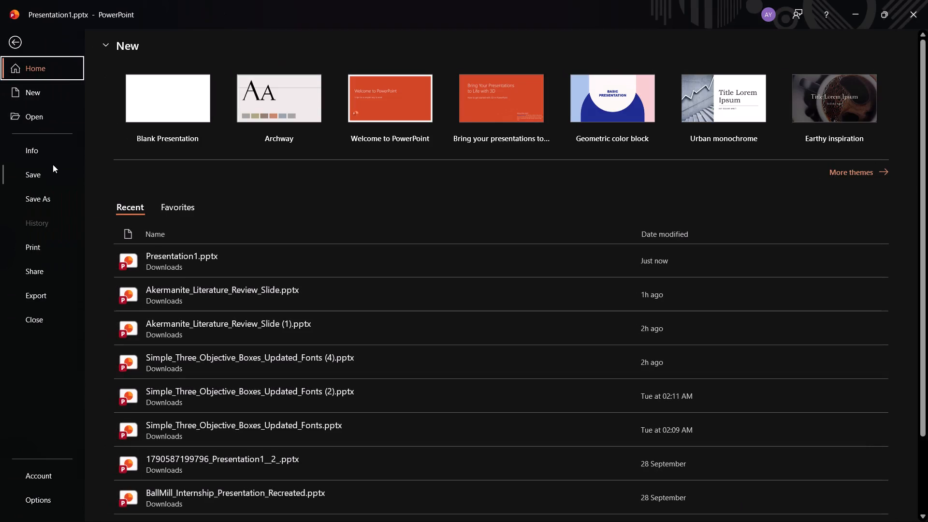
left_click(43, 200)
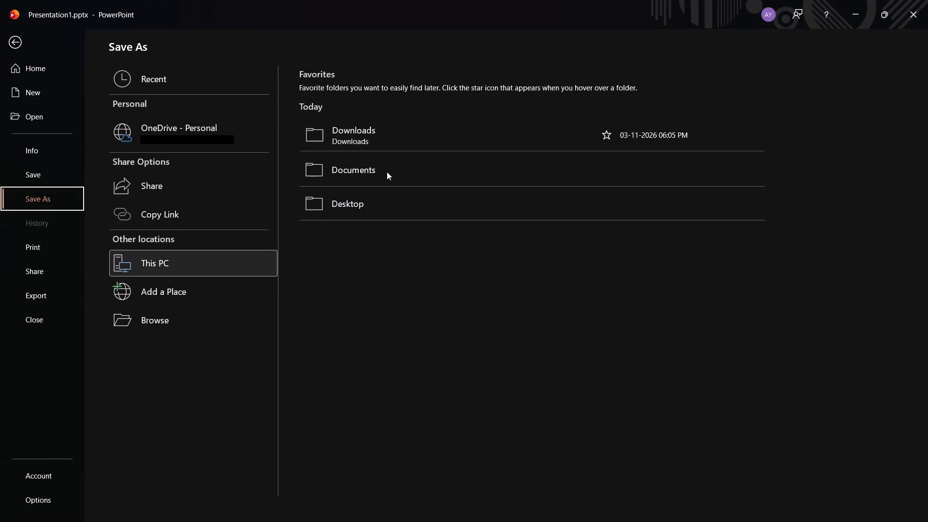
left_click(367, 215)
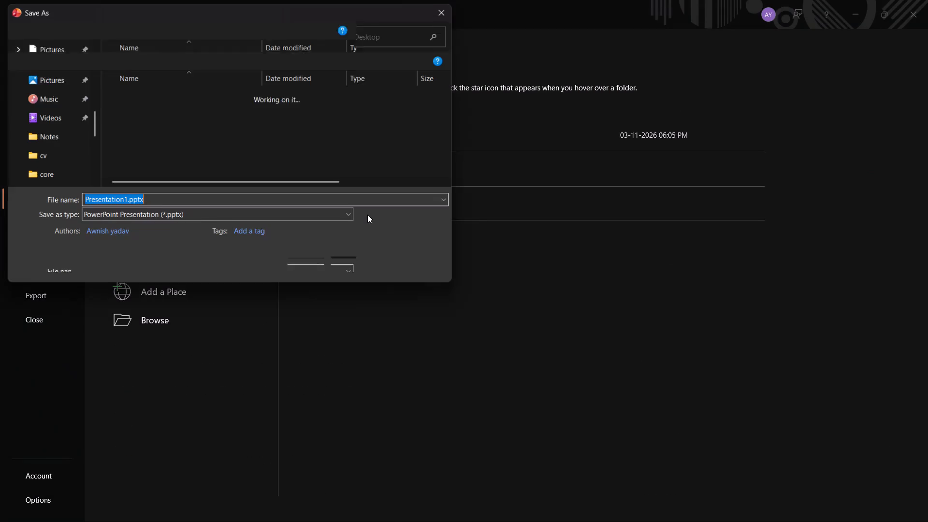
Save the presentation as Presentation1.pptx in PowerPoint Presentation format and close it.
left_click(346, 268)
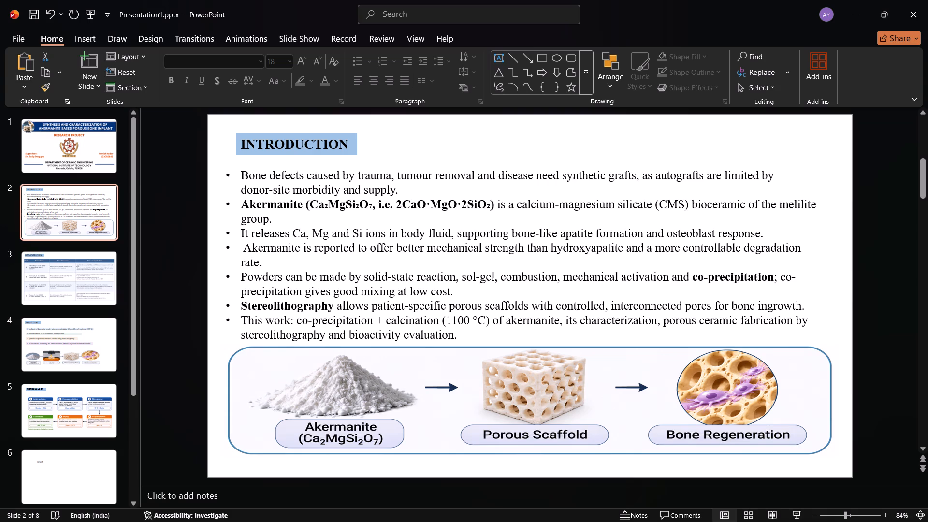
left_click(914, 3)
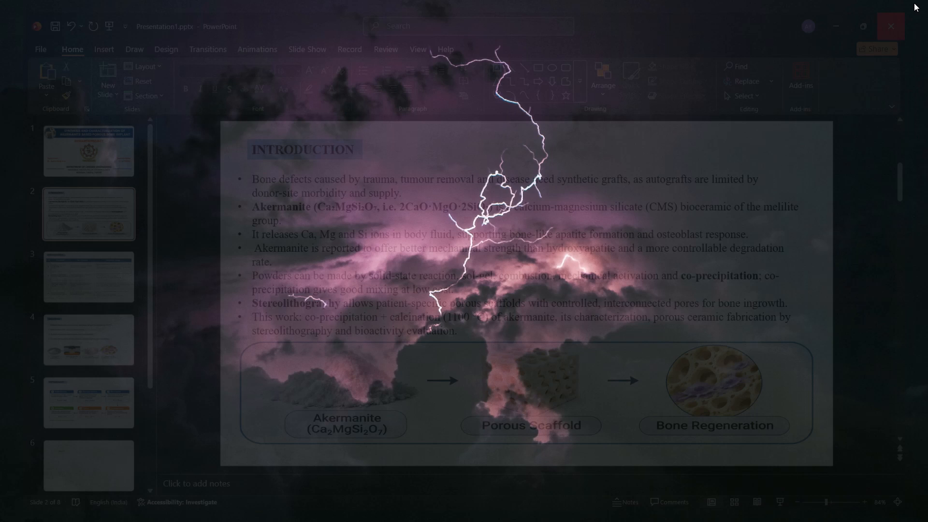
Search the computer for "kur" and launch the Kuro app.
left_click_drag(914, 3, 583, 519)
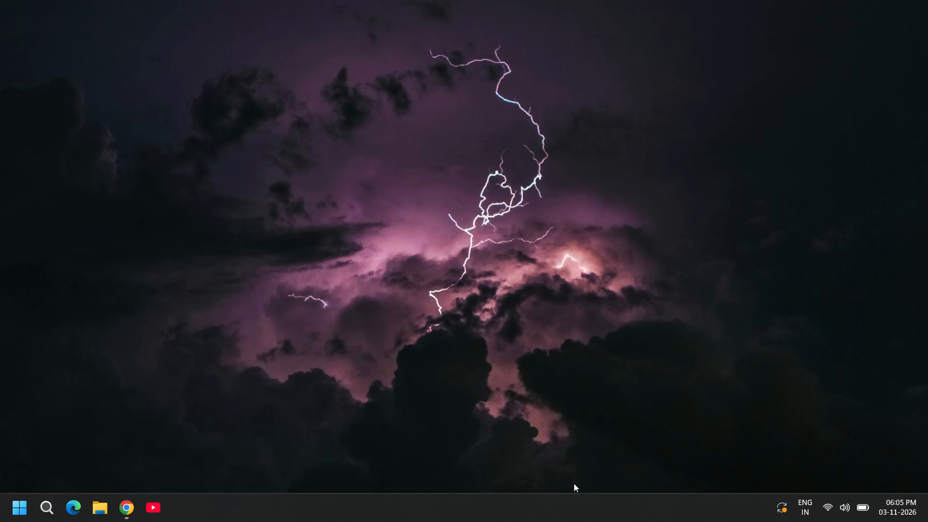
left_click(48, 497)
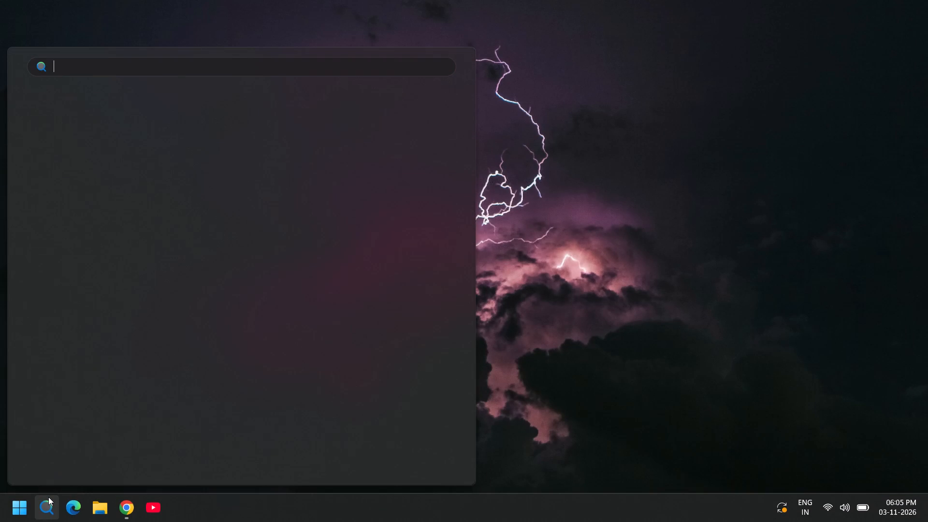
type("kur")
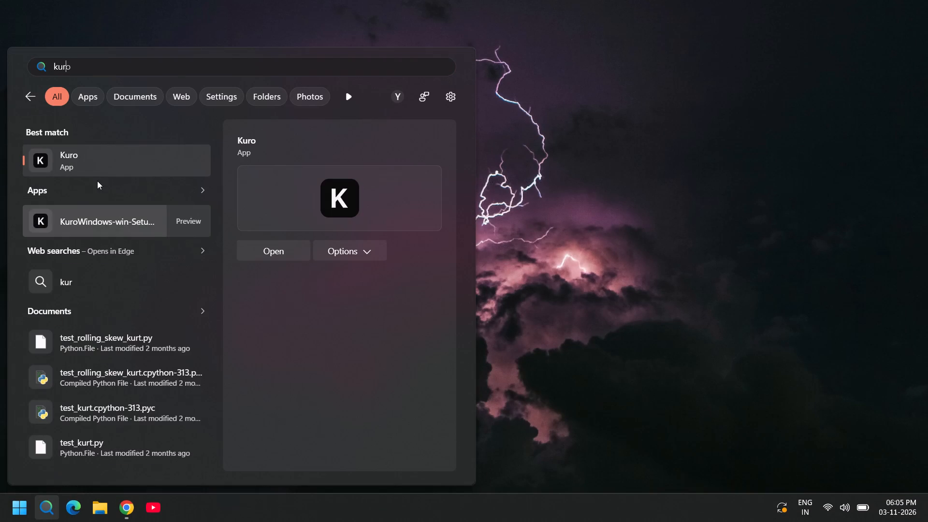
left_click(87, 160)
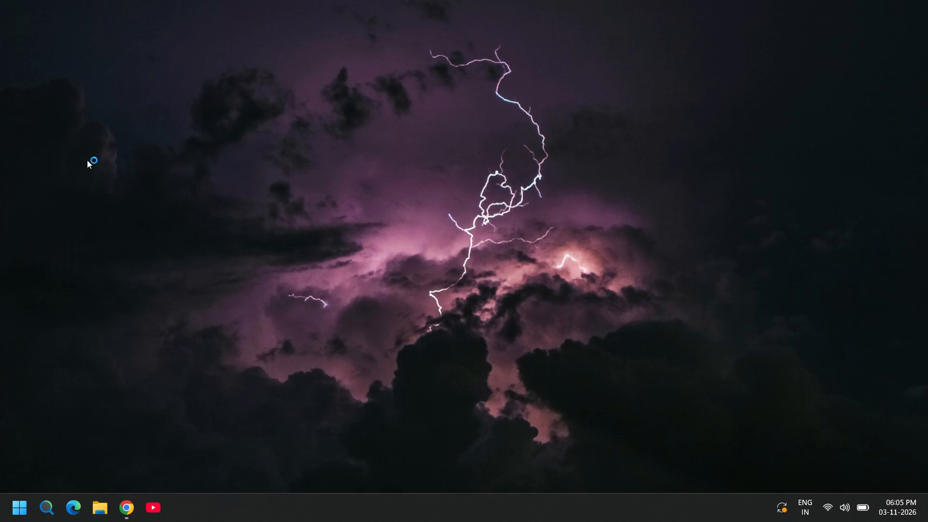
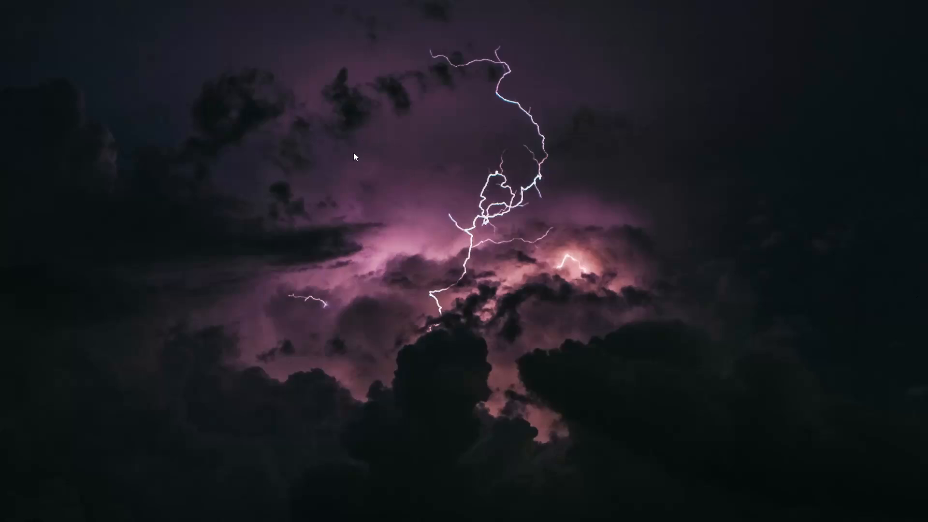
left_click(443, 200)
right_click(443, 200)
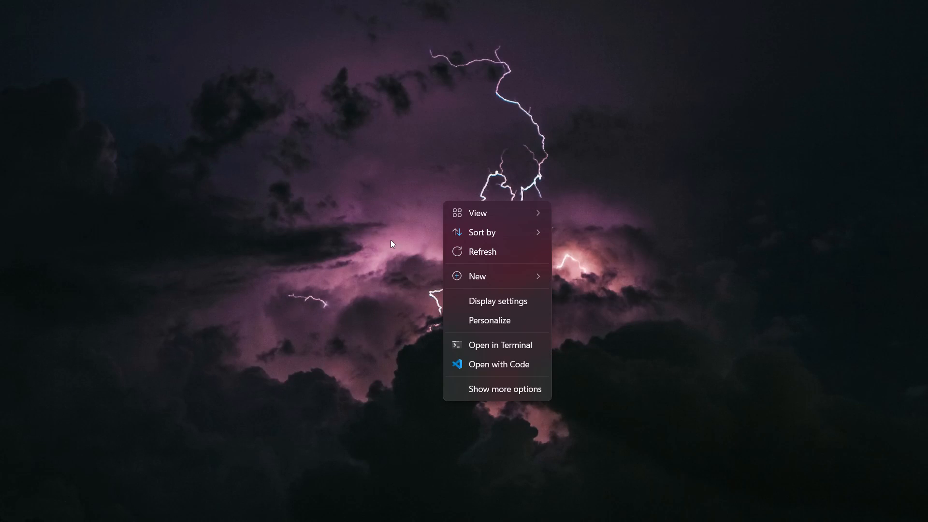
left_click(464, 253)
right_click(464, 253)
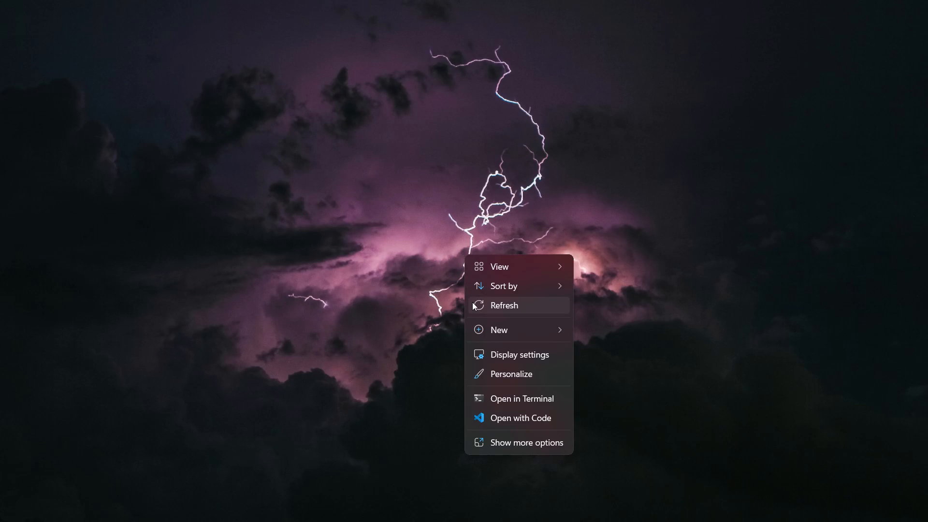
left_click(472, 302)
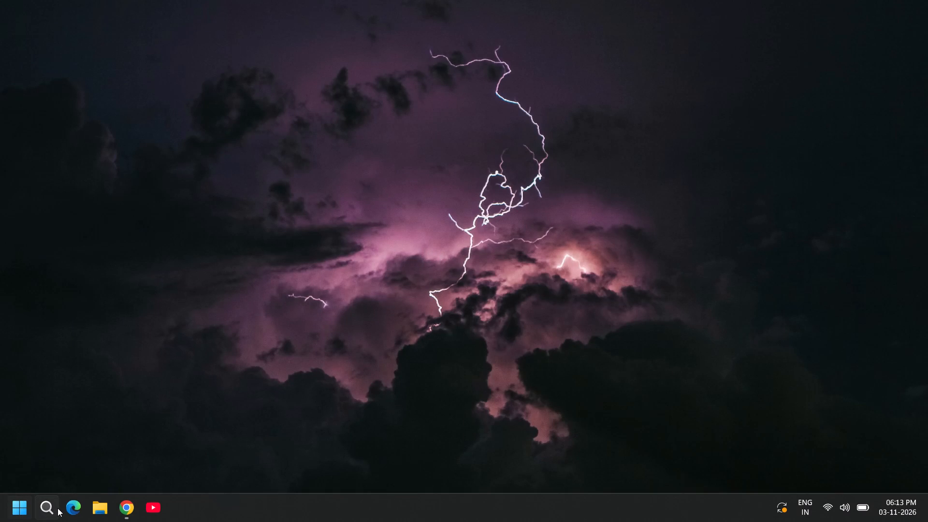
Search the computer for PowerPoint, launch it, and open the recent Presentation1.pptx stored on the Desktop.
left_click(54, 505)
type("powe")
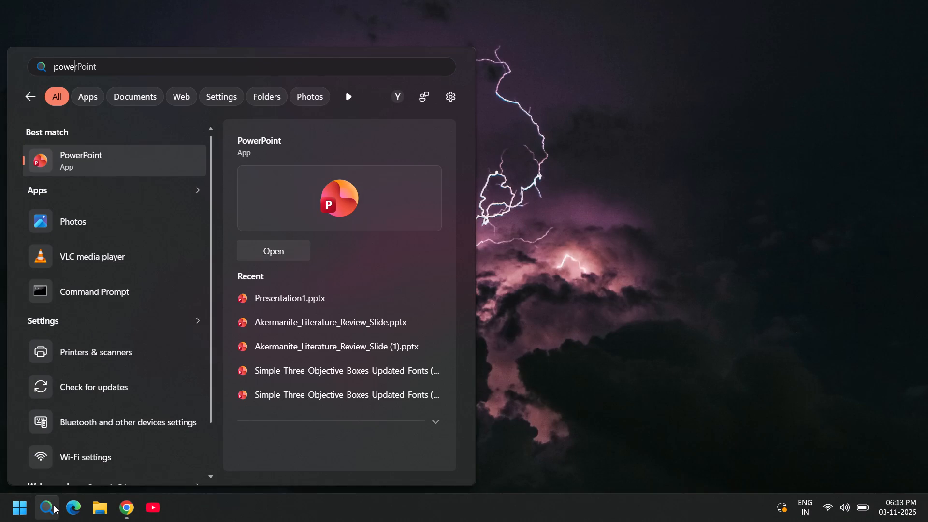
left_click(104, 167)
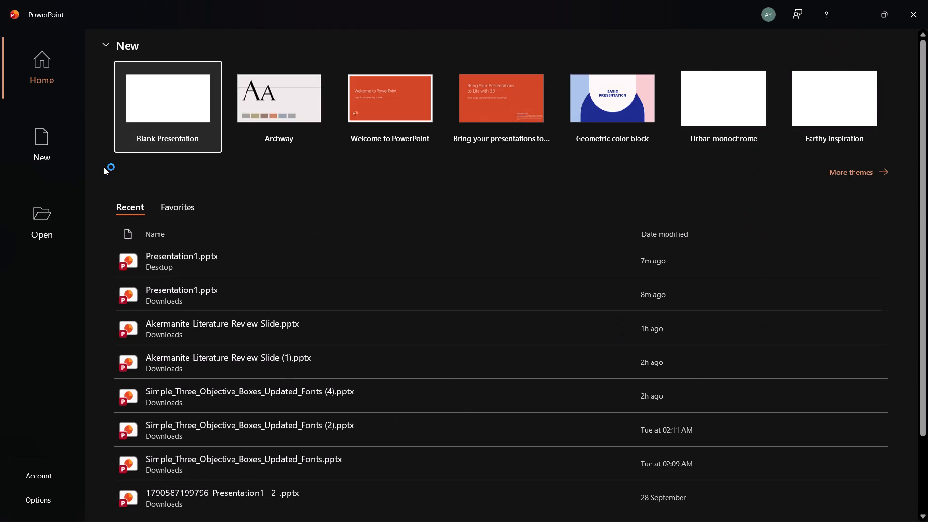
double_click(168, 264)
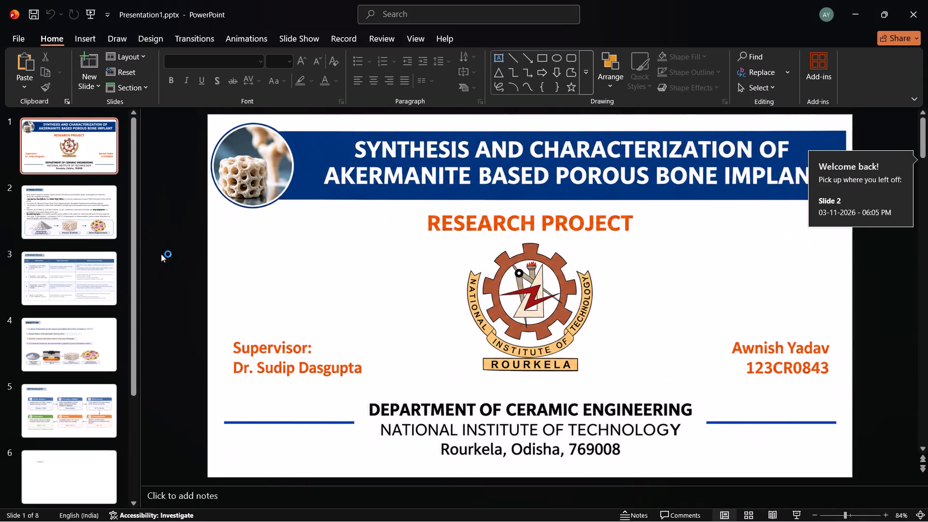
Review the title, Introduction and Literature Review slides, checking the content and the Literature Review heading.
left_click(67, 152)
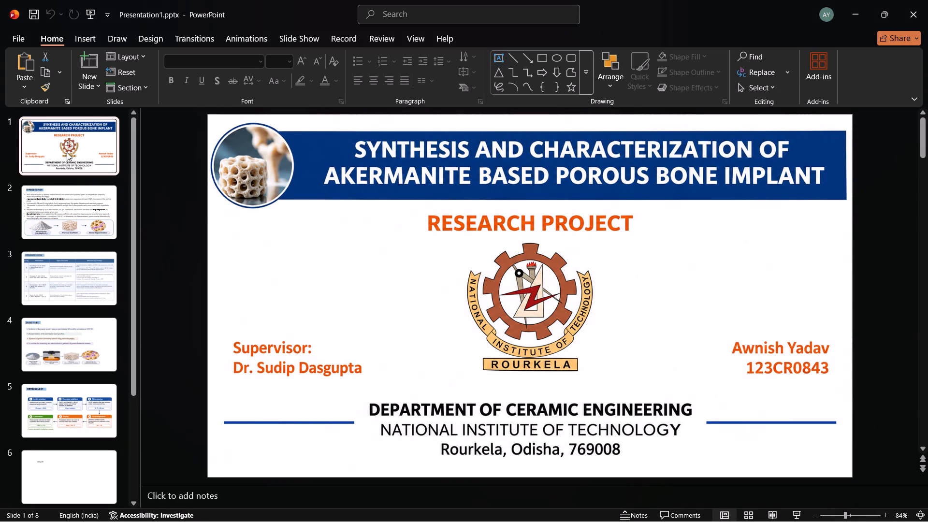
key("Down")
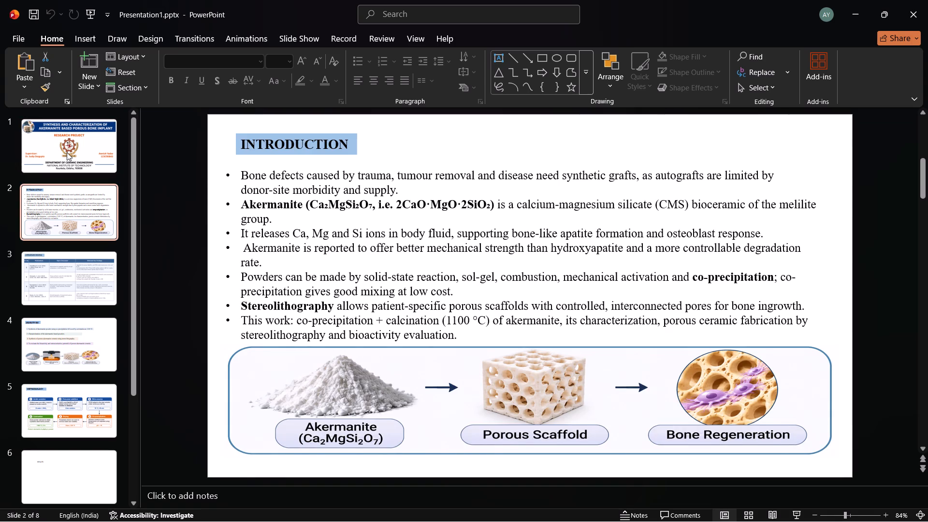
key("Up")
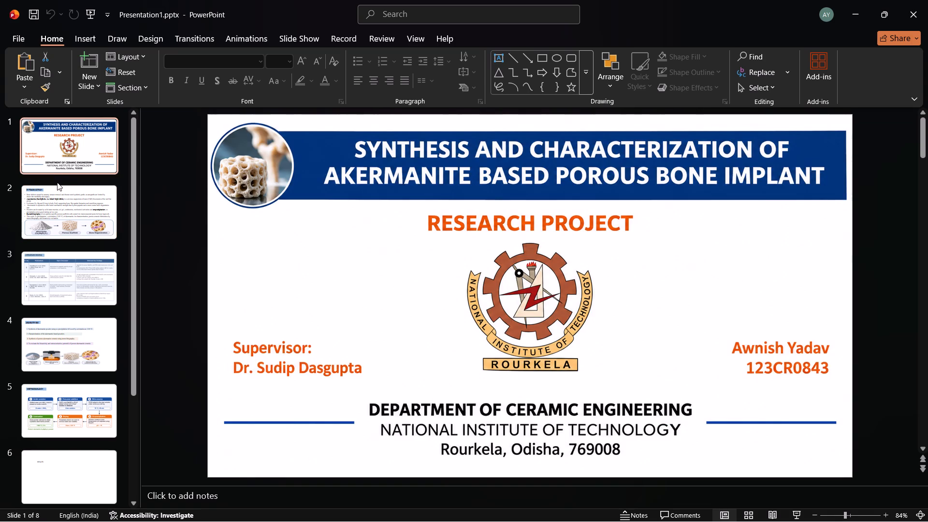
key("Down")
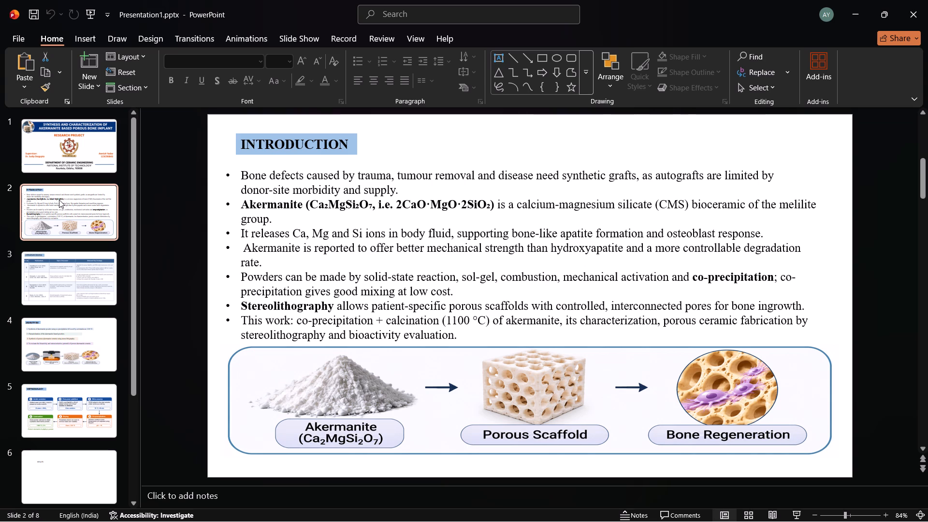
key("Down")
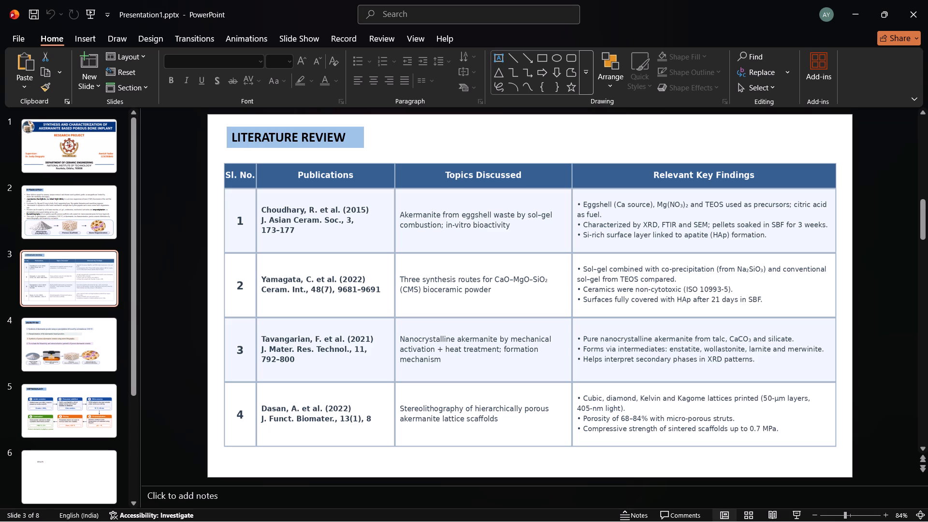
left_click(261, 137)
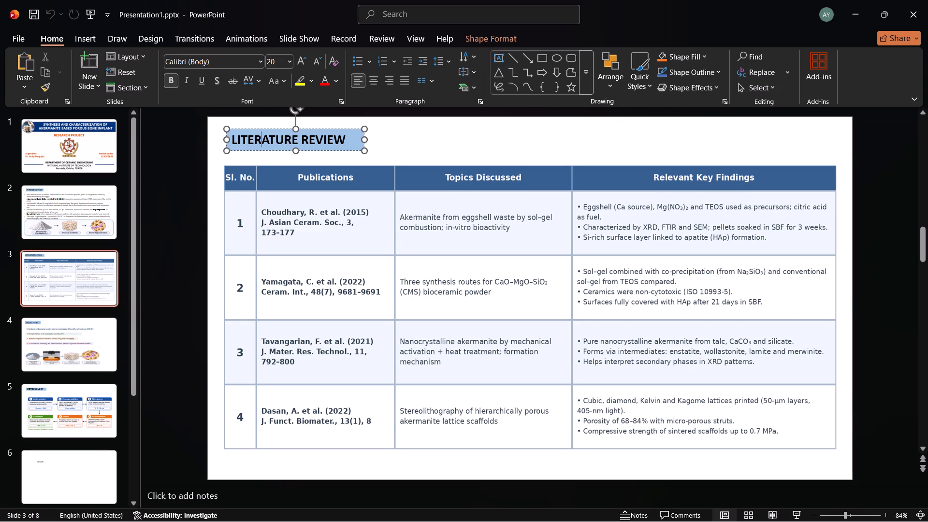
left_click(418, 154)
left_click(465, 130)
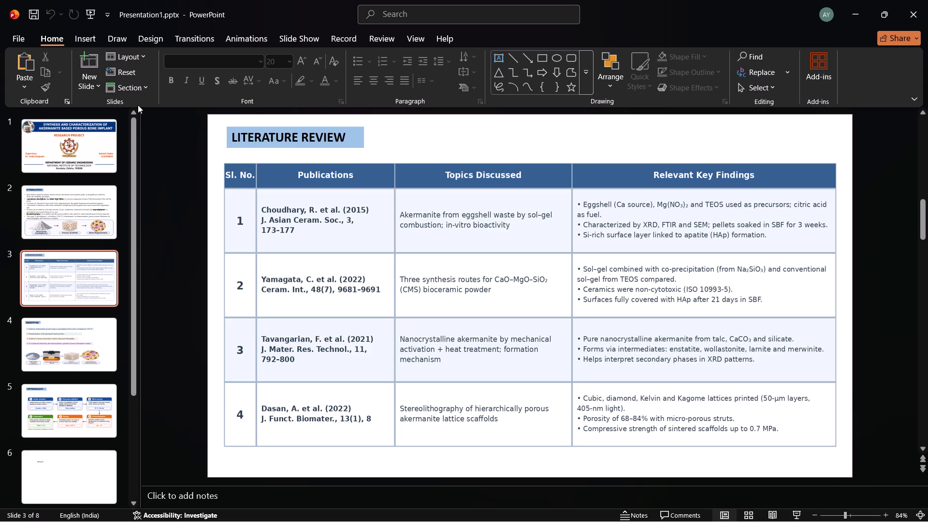
Add slide numbers to all slides of the presentation.
left_click(77, 42)
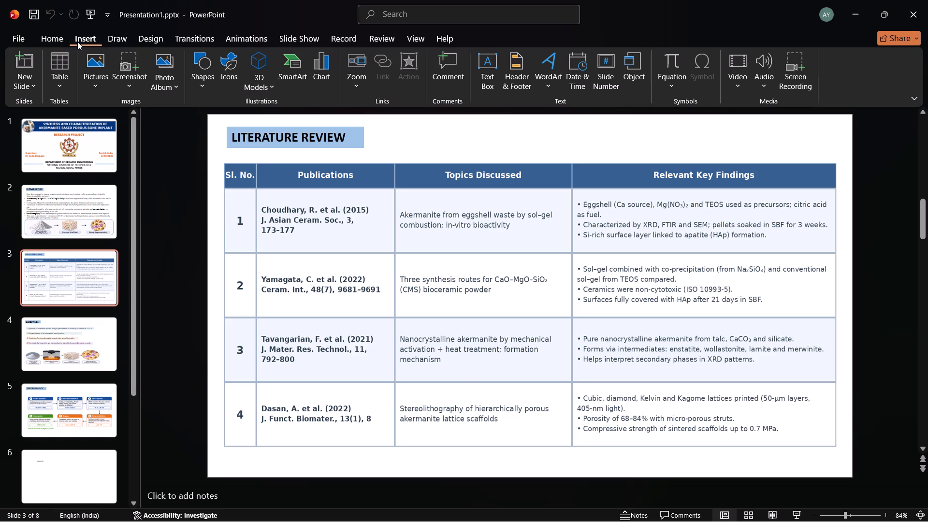
left_click(600, 84)
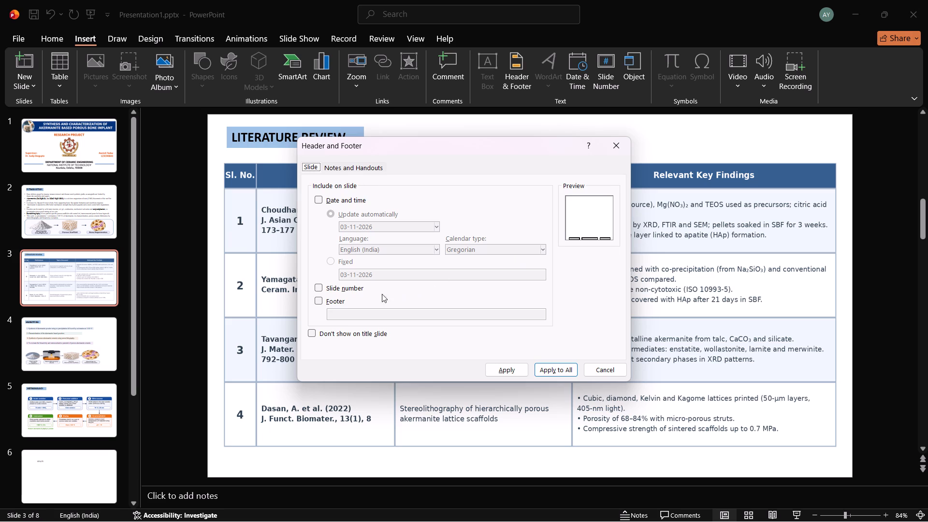
left_click(319, 287)
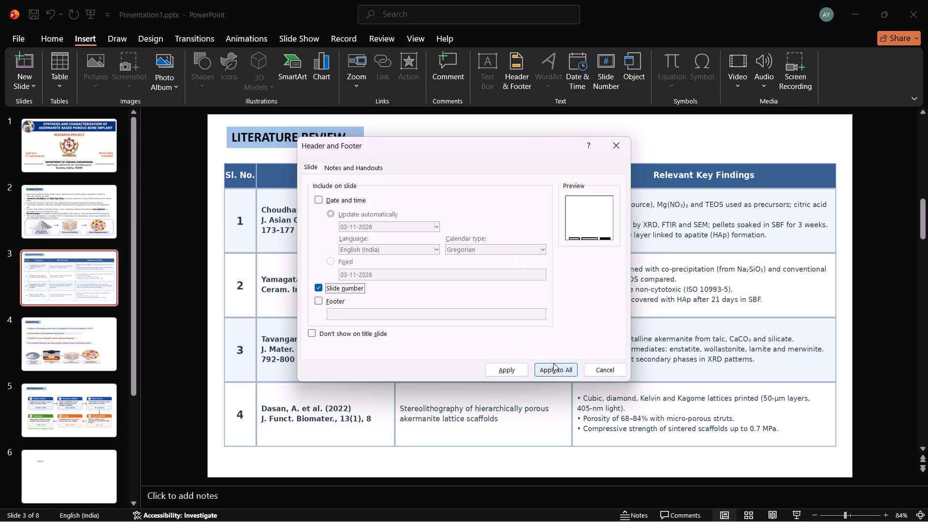
left_click(553, 370)
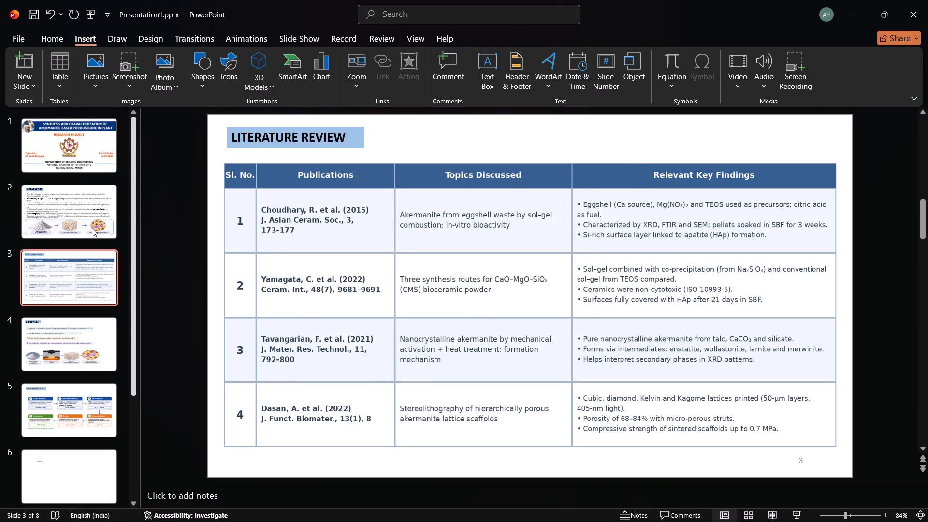
Check the numbering and layout on slides 1 to 5, and inspect the Methodology slide's flow diagram and heading.
left_click(91, 174)
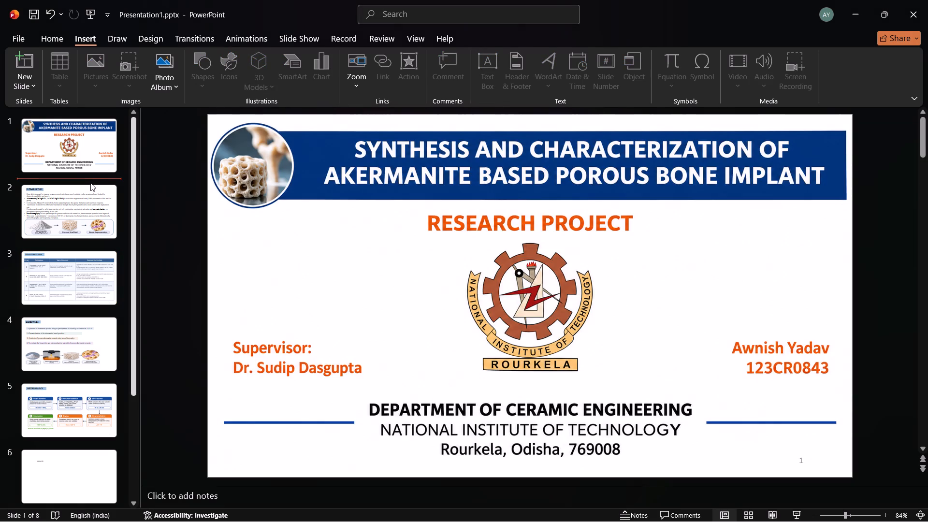
left_click(90, 183)
left_click(80, 208)
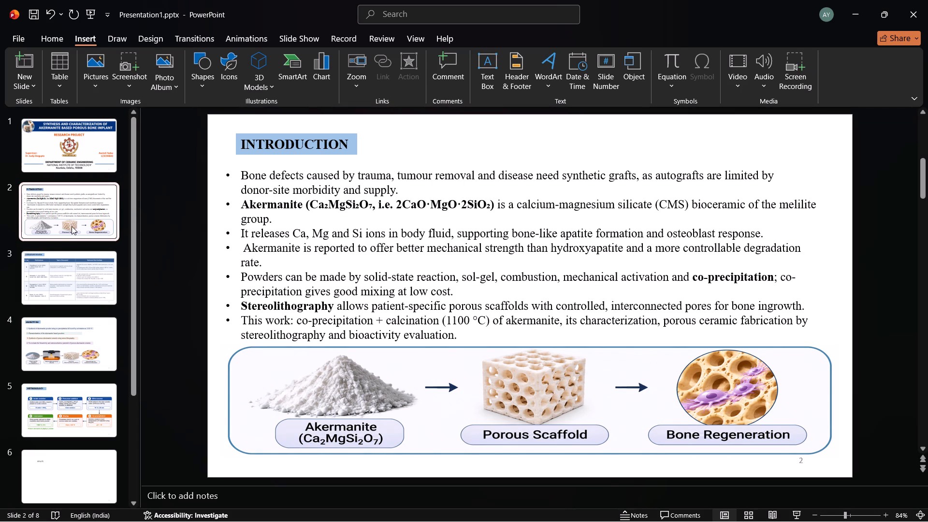
left_click(72, 226)
left_click(72, 284)
left_click(72, 333)
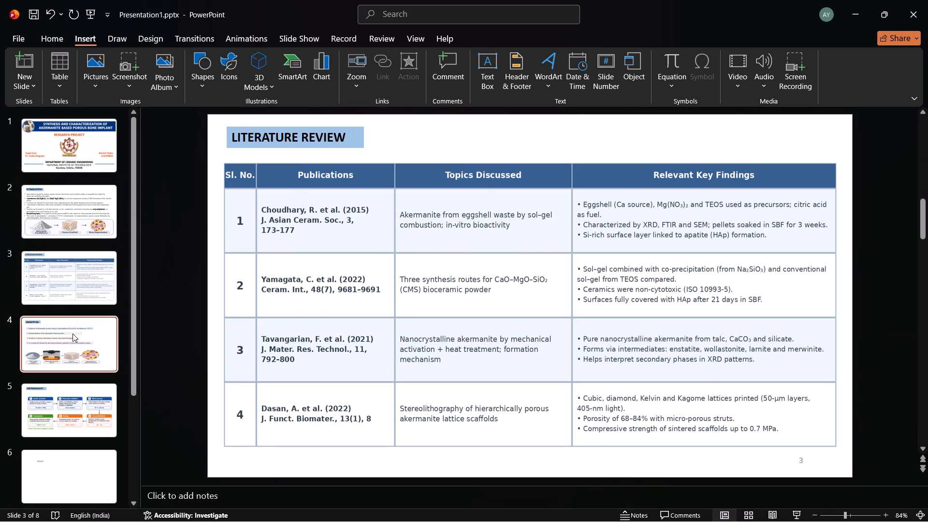
scroll(72, 333, "down", 1)
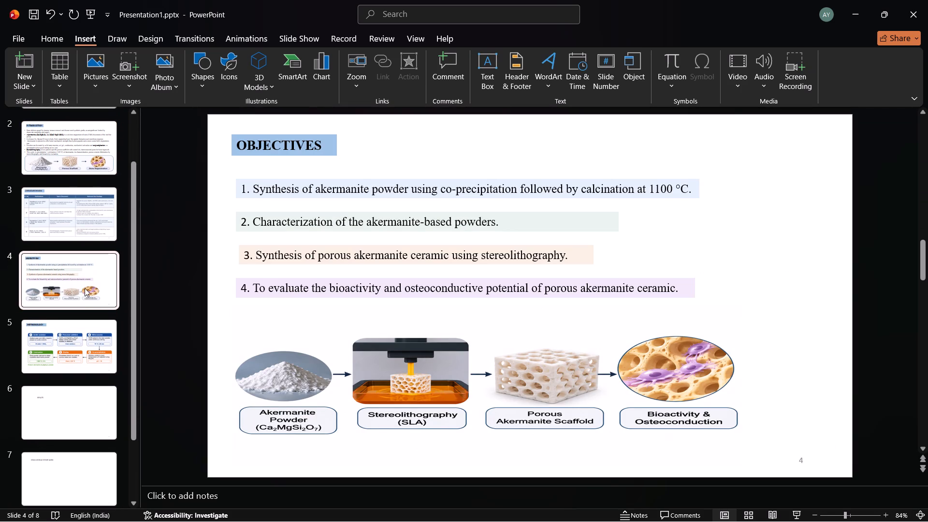
left_click(78, 337)
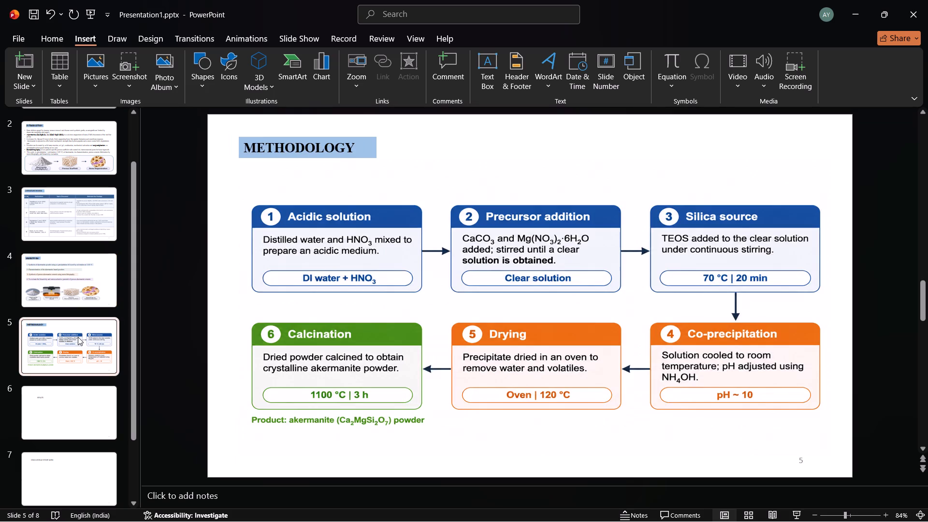
left_click(345, 264)
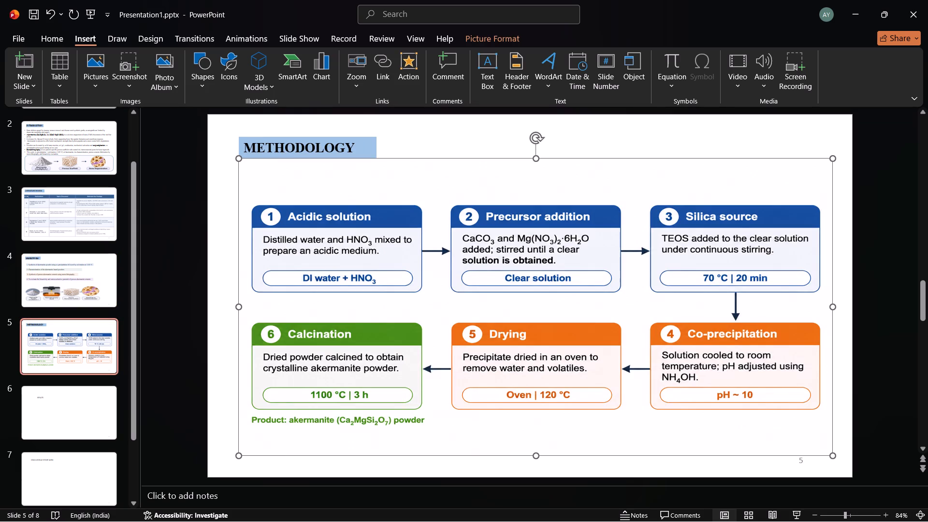
double_click(507, 244)
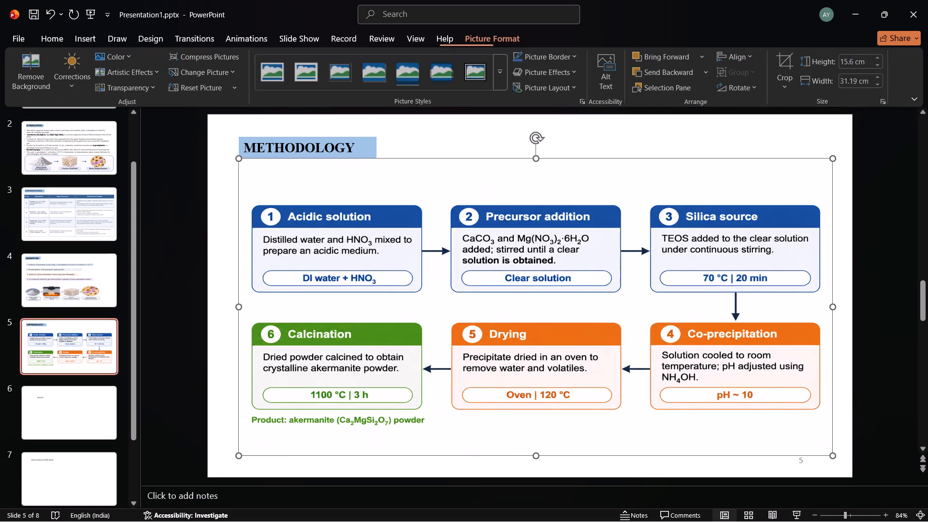
left_click(332, 140)
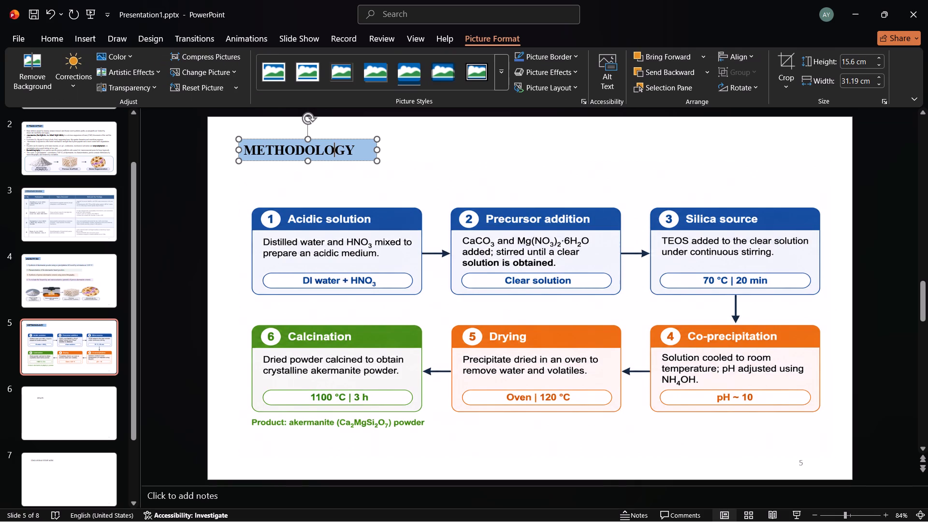
Change the fill of the LITERATURE REVIEW heading box on slide 3 to the lightest Blue, Accent 5 tint.
left_click(37, 207)
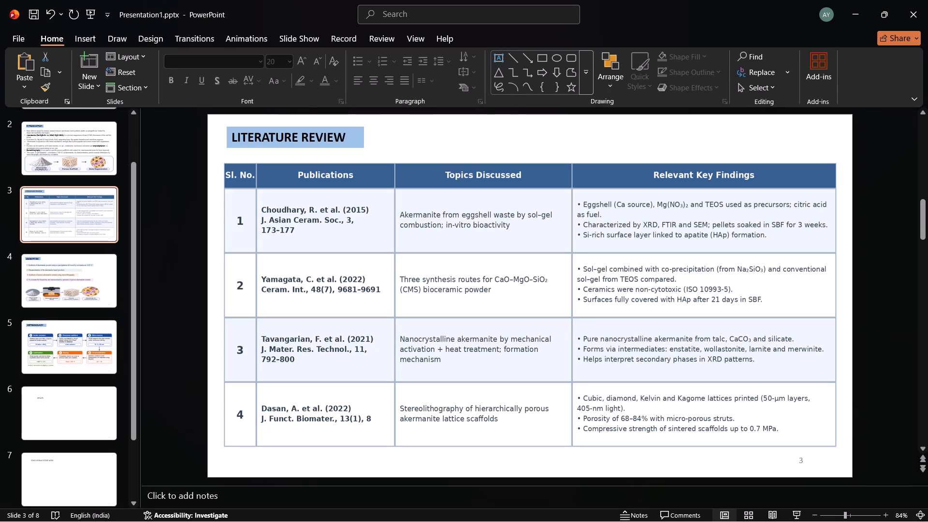
left_click(354, 134)
right_click(356, 128)
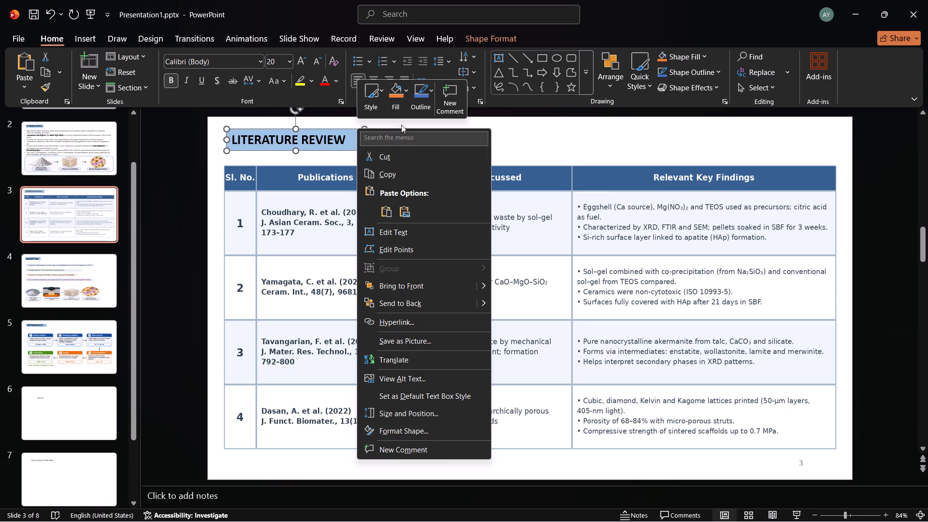
left_click(407, 92)
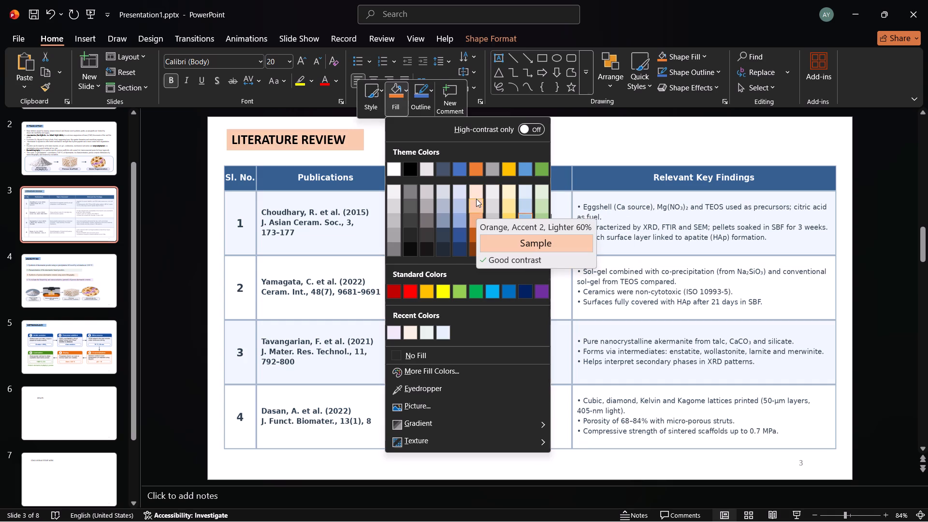
left_click(523, 194)
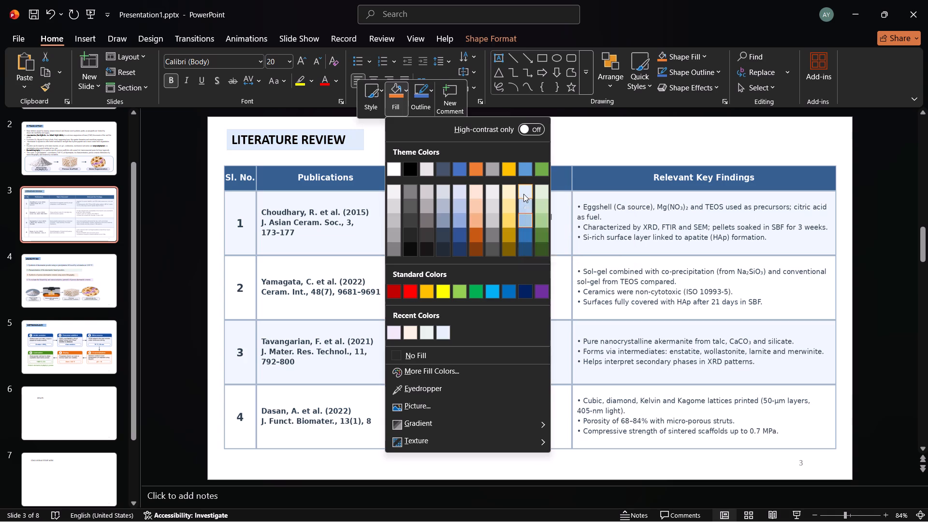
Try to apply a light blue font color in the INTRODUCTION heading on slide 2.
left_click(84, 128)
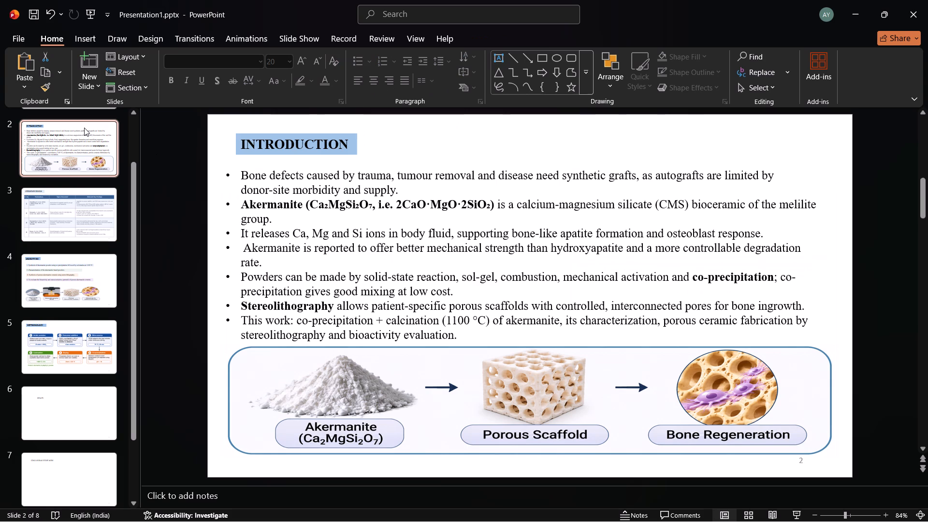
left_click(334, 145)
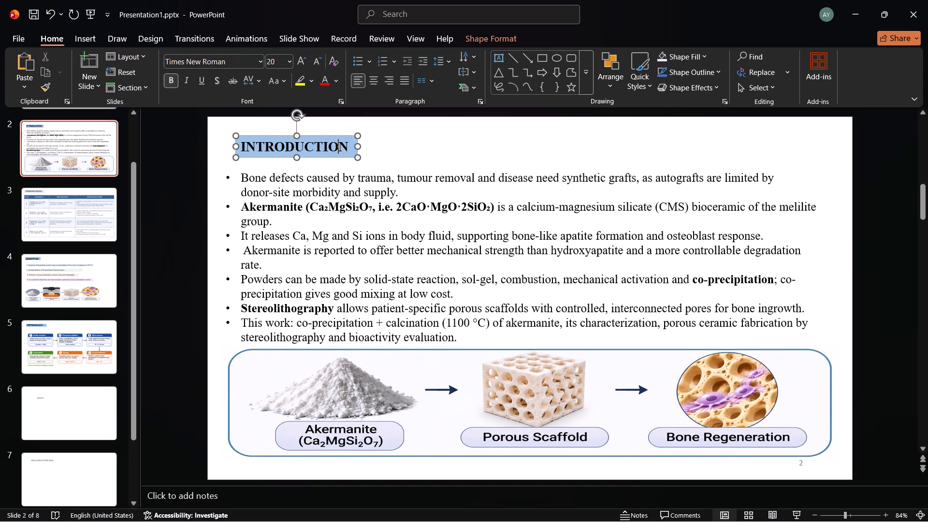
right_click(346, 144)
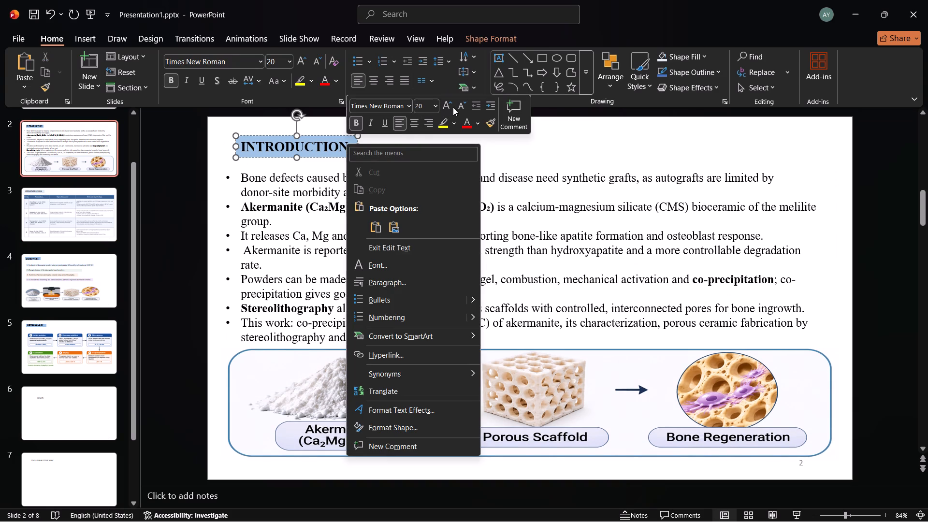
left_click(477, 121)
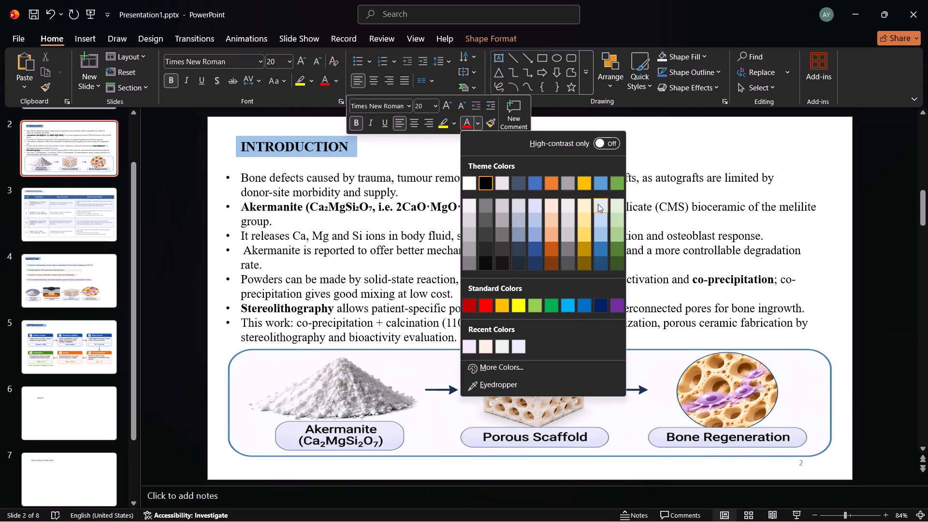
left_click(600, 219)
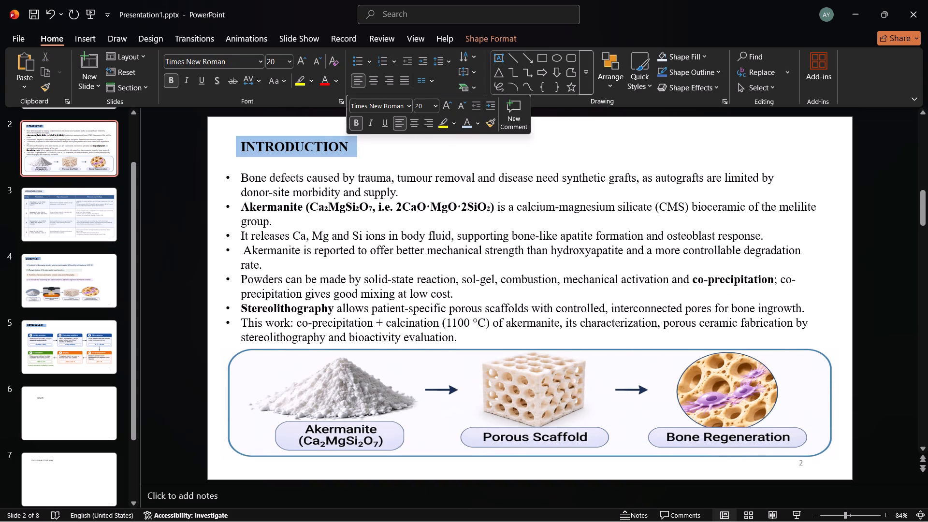
Change the fill of the INTRODUCTION heading box on slide 2 to the lightest Blue, Accent 5 tint.
left_click(345, 137)
right_click(345, 137)
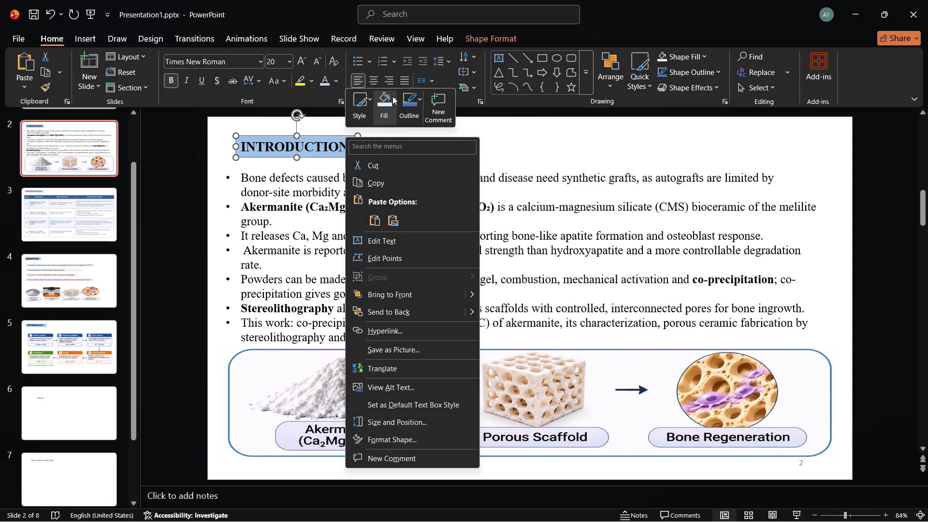
left_click(392, 97)
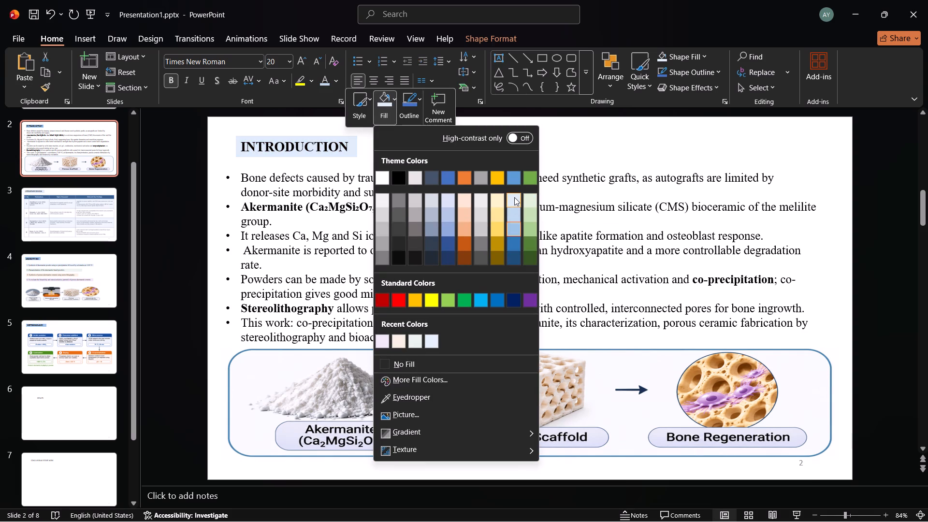
left_click(514, 197)
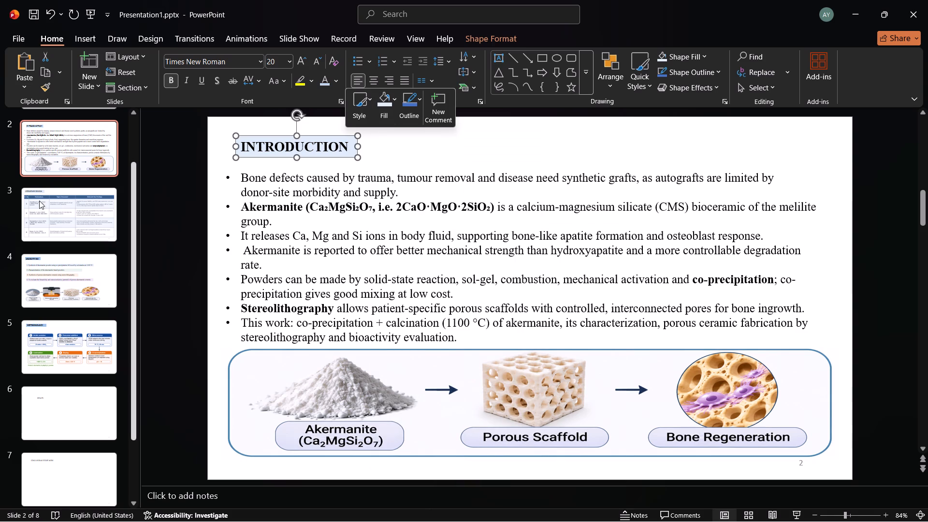
Change the fill of the OBJECTIVES heading box on slide 4 to the lightest Blue, Accent 5 tint.
left_click(27, 218)
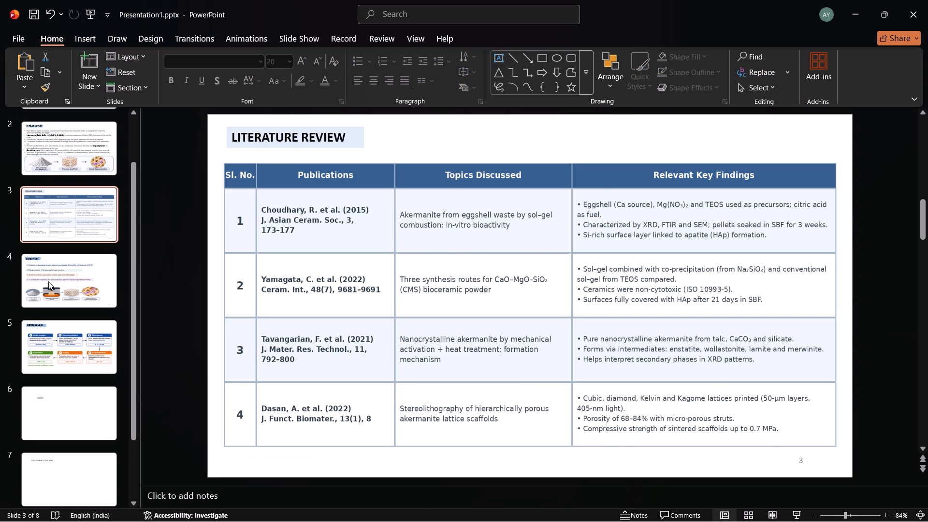
left_click(48, 281)
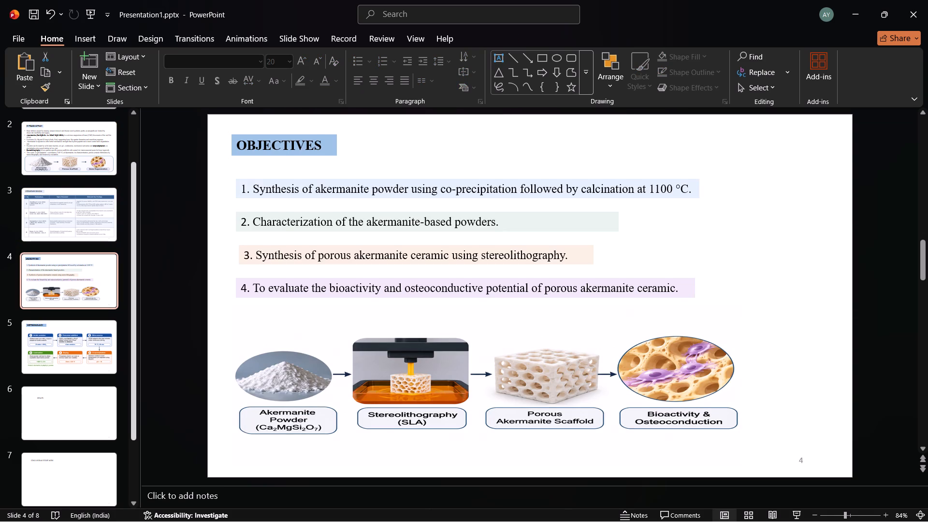
left_click(320, 151)
right_click(328, 135)
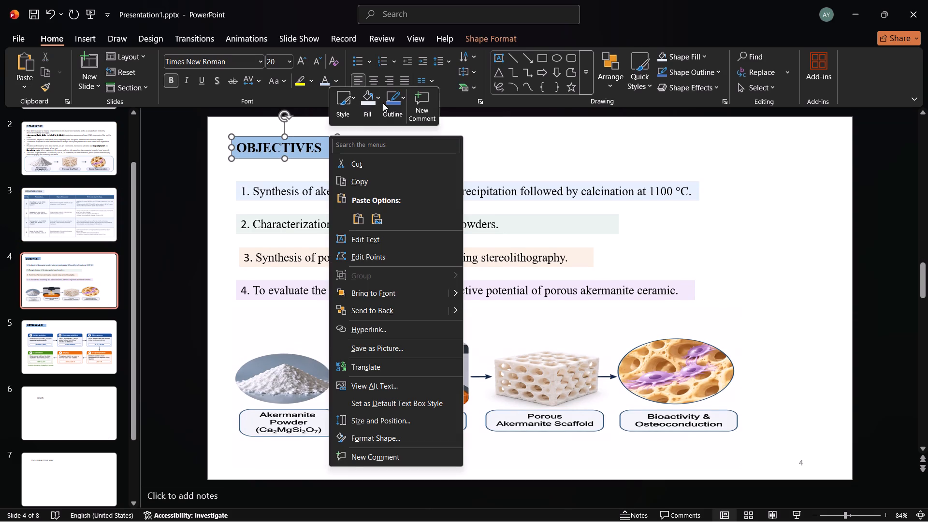
left_click(379, 97)
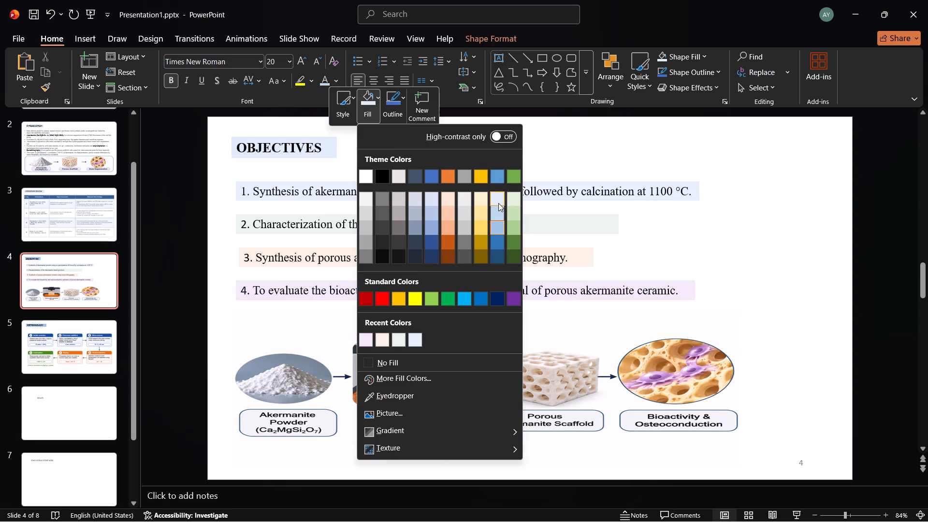
left_click(497, 202)
left_click(430, 139)
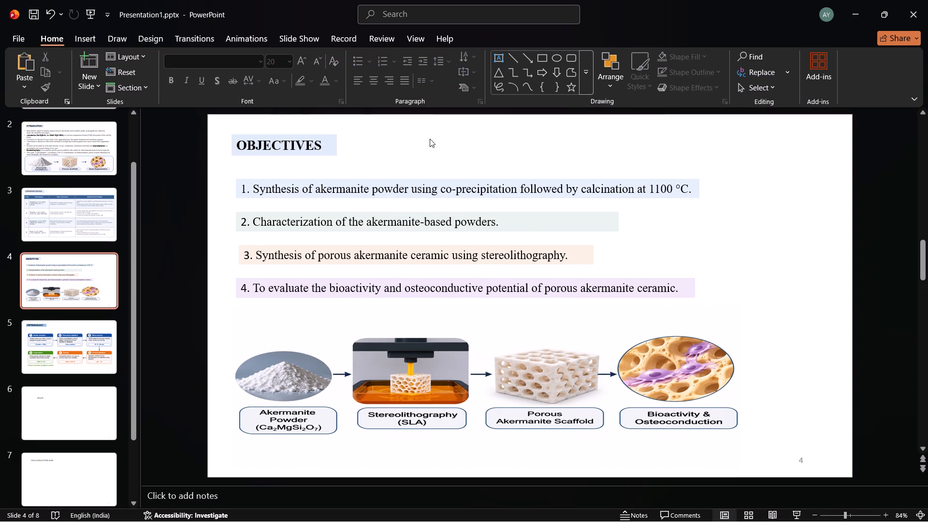
Change the fill of the METHODOLOGY heading box on slide 5 to the lightest Blue, Accent 5 tint.
left_click(82, 323)
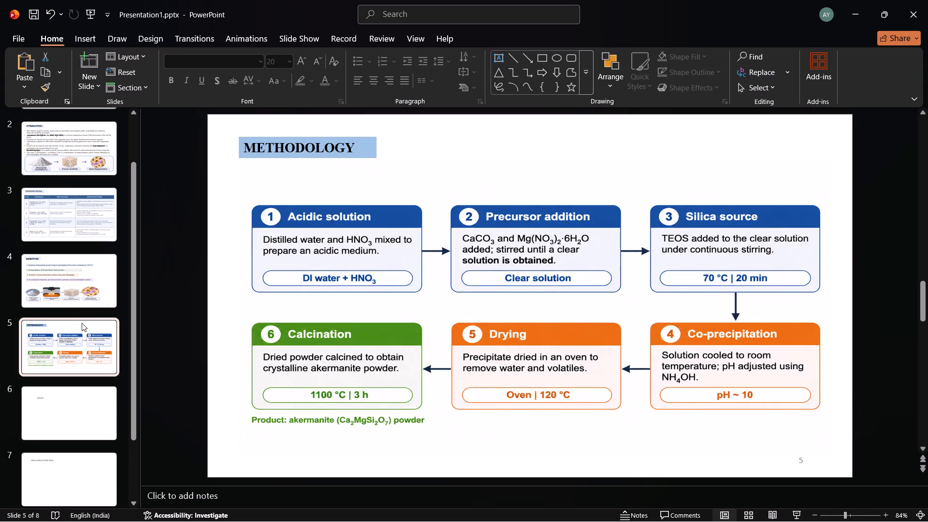
left_click(327, 219)
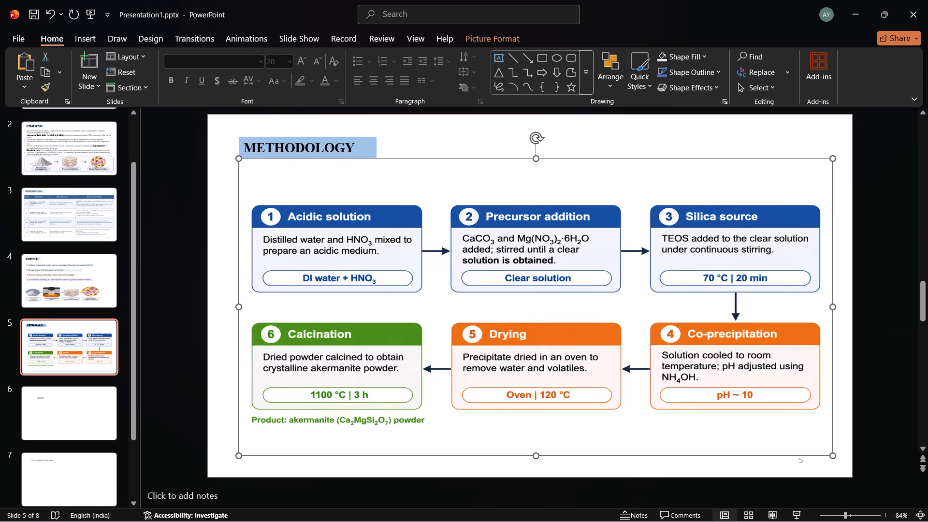
left_click(362, 144)
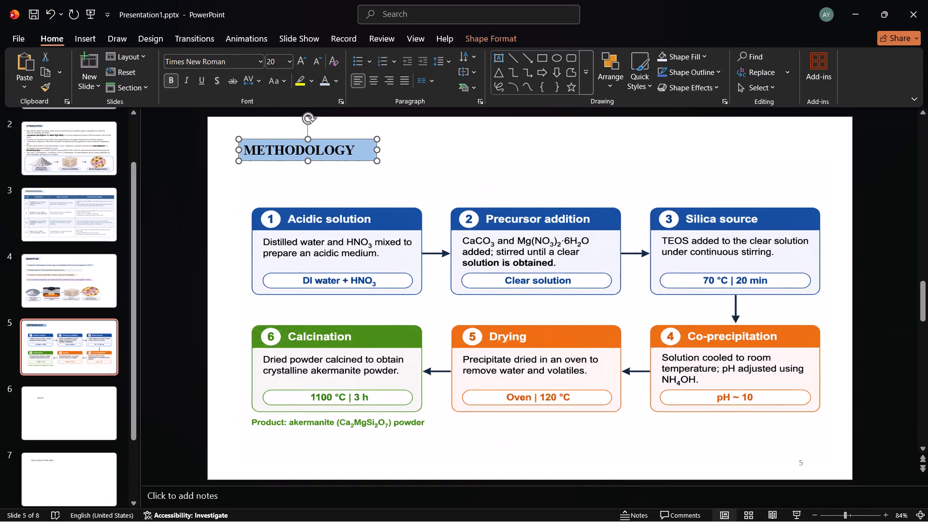
right_click(366, 136)
left_click(415, 95)
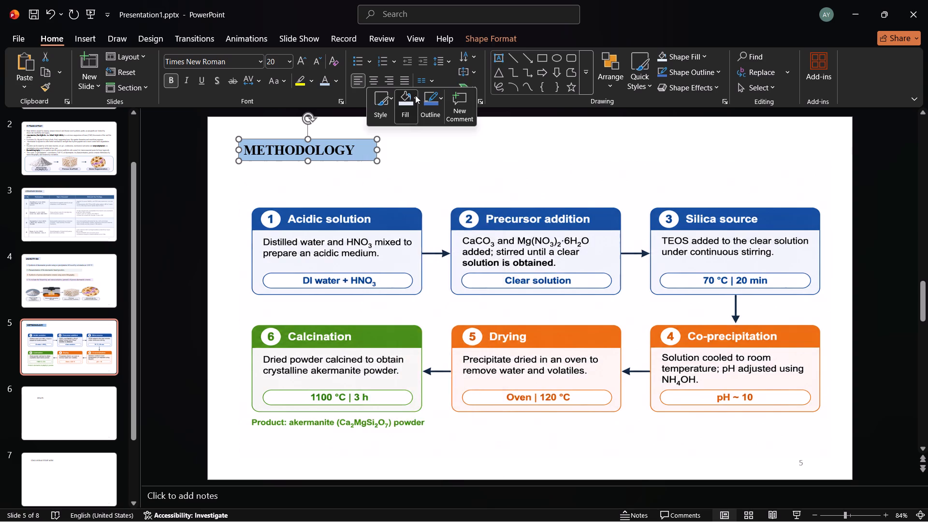
left_click(531, 195)
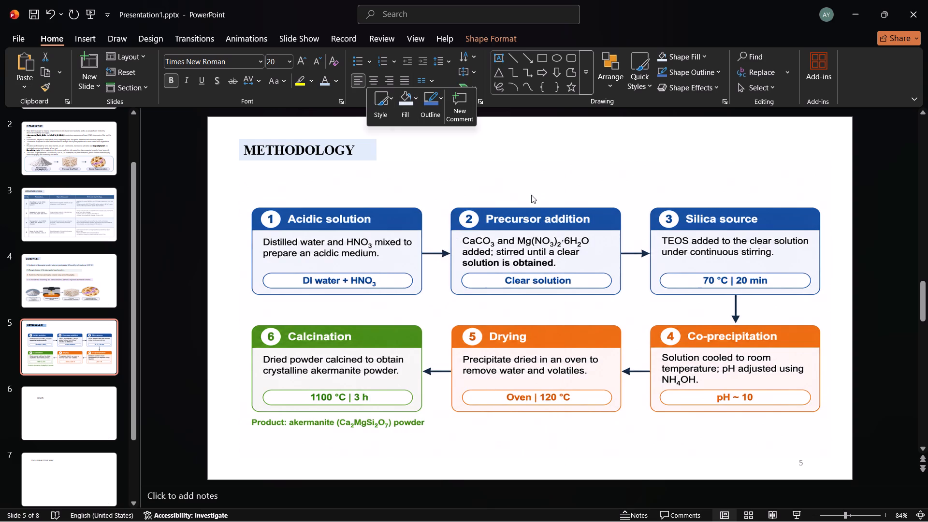
left_click(561, 150)
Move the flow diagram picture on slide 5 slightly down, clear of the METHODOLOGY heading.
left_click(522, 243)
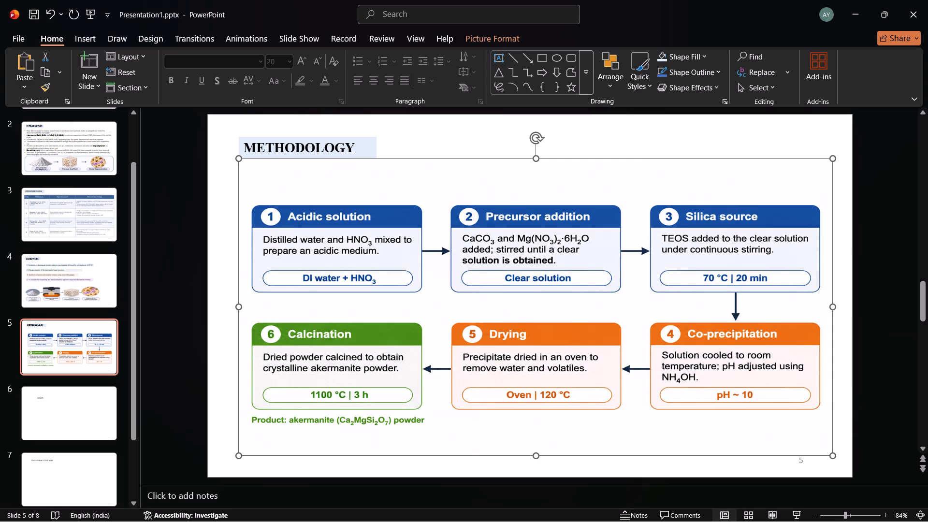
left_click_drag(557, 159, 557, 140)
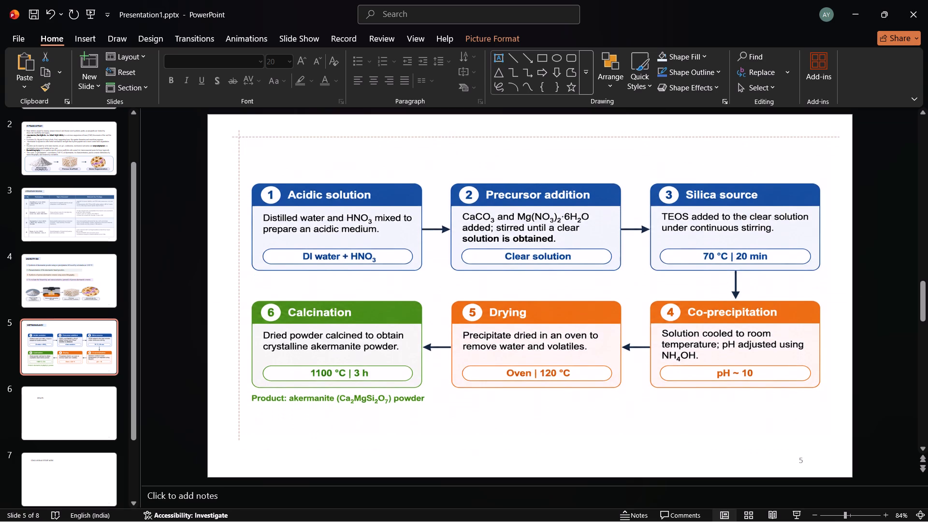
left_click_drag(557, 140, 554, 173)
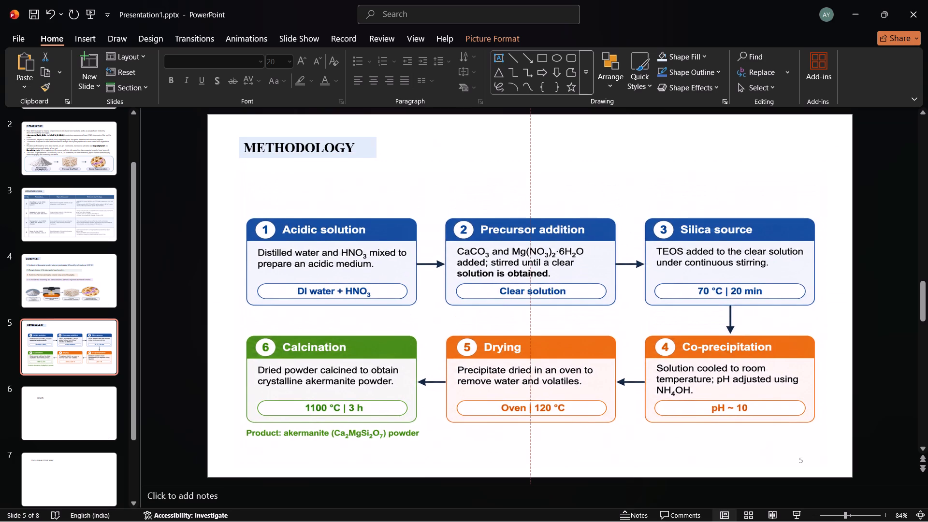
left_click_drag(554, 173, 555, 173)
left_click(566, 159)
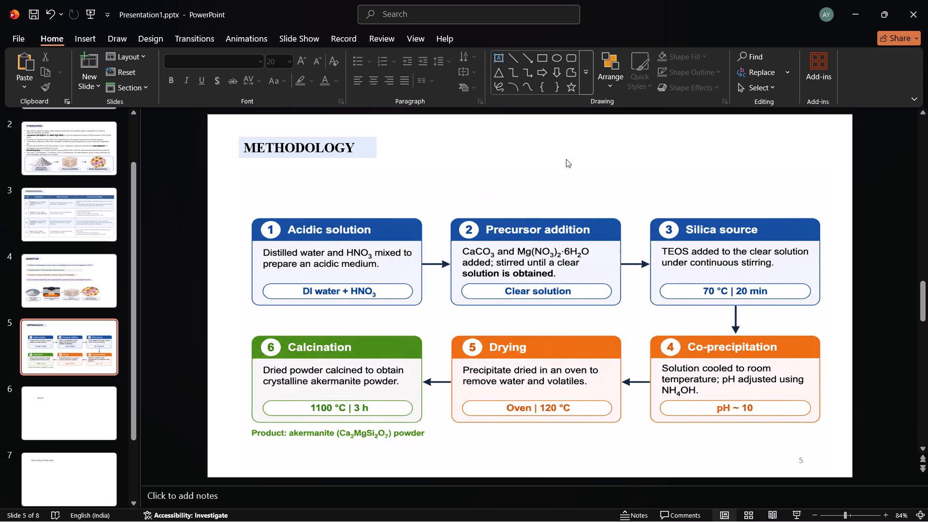
Send the flow diagram picture on slide 5 to the back, behind the METHODOLOGY heading.
right_click(404, 256)
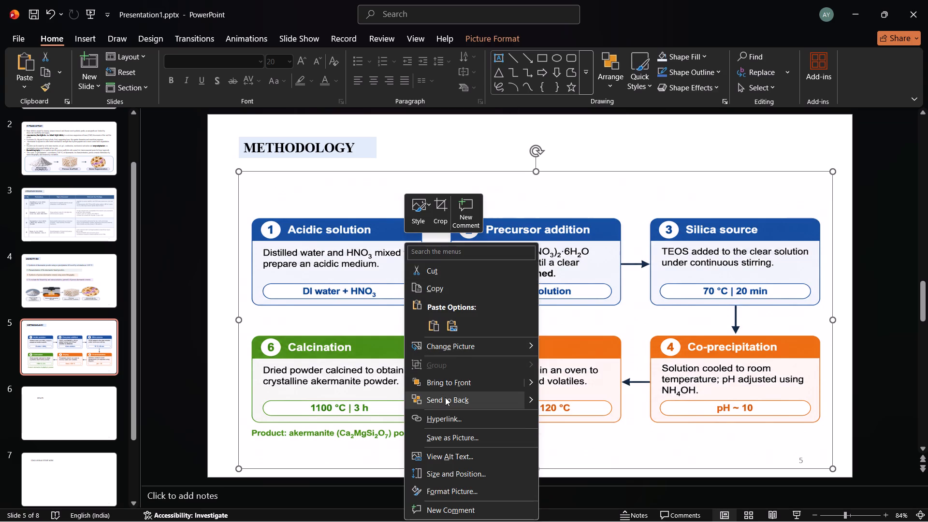
left_click(445, 397)
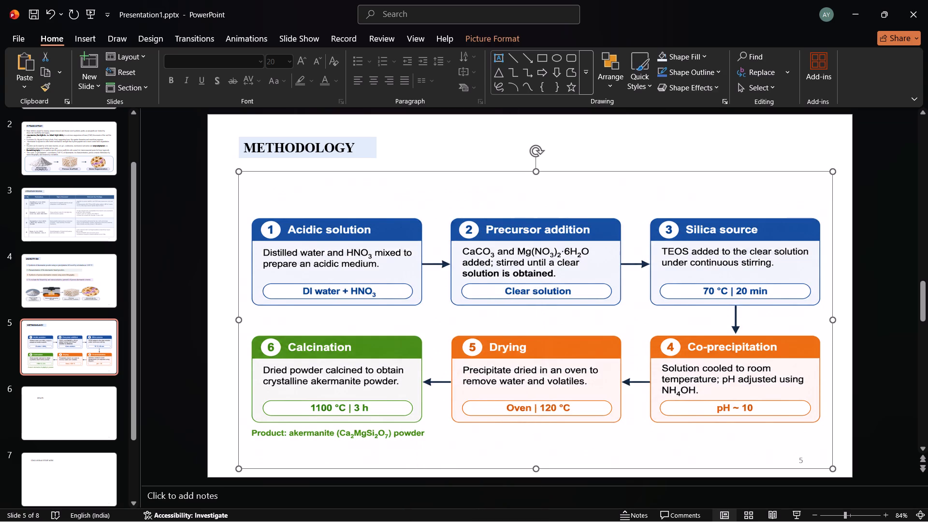
Nudge the flow diagram picture up until its top edge overlaps the METHODOLOGY heading box, keeping its horizontal position.
key("Up")
key("Up")
key("Up")
key("Up")
key("Up")
key("Up")
key("Up")
key("Up")
key("Up")
key("Up")
key("Up")
key("Up")
key("Up")
key("Up")
key("Up")
key("Up")
key("Up")
key("Up")
key("Up")
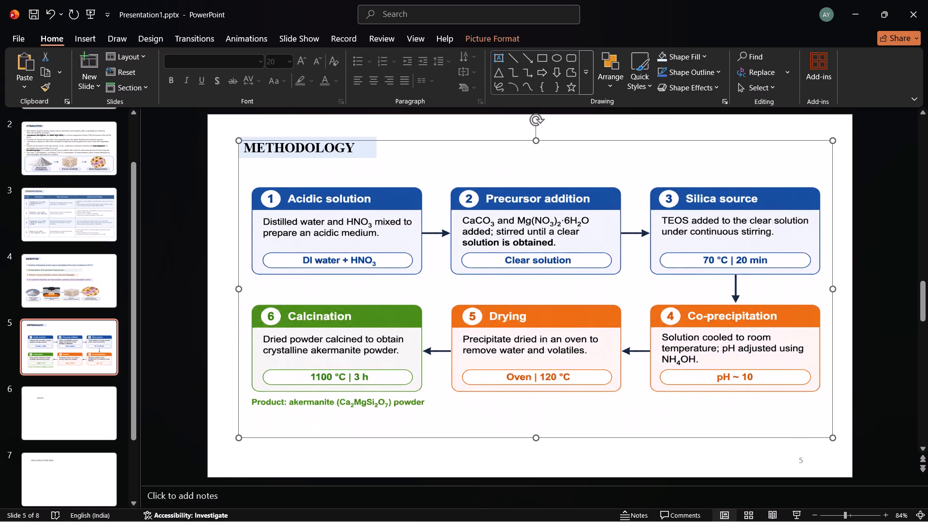
key("Up")
key("Up")
key("Up")
key("Up")
key("Up")
key("Up")
key("Up")
key("Up")
key("Up")
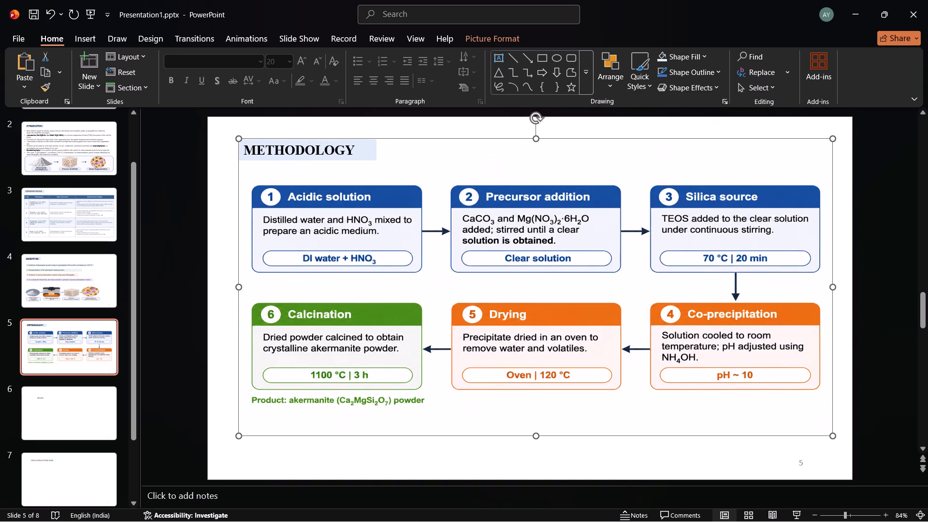
key("Up")
key("Down")
key("Down")
key("Down")
key("Down")
key("Down")
key("Down")
key("Down")
key("Down")
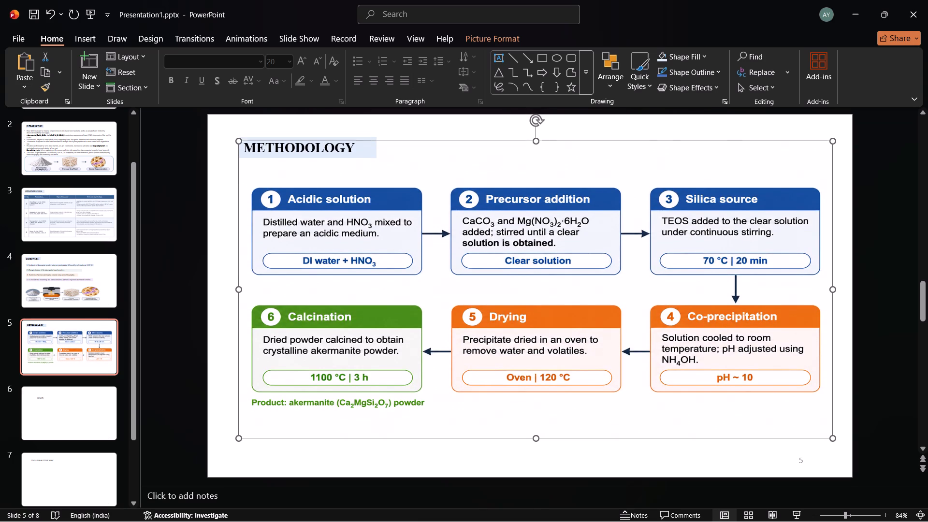
Shift the flow diagram picture slightly left to centre it on slide 5, leaving a clear gap below the METHODOLOGY heading.
left_click_drag(556, 141, 551, 129)
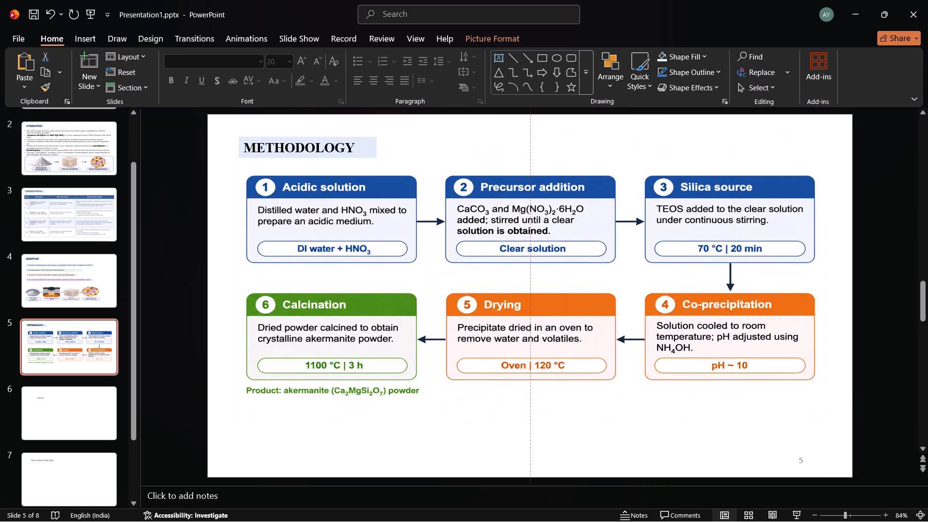
left_click_drag(551, 129, 544, 130)
left_click(559, 121)
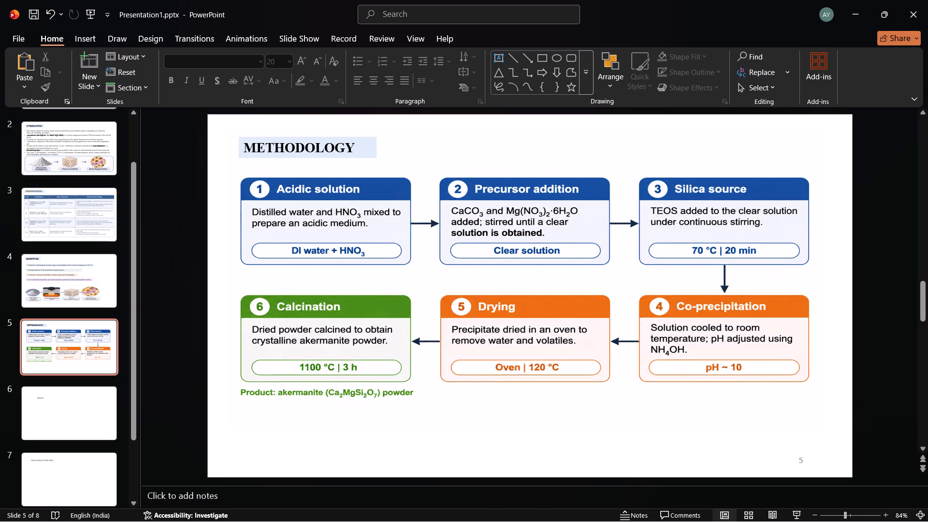
left_click(604, 306)
left_click_drag(539, 131, 539, 144)
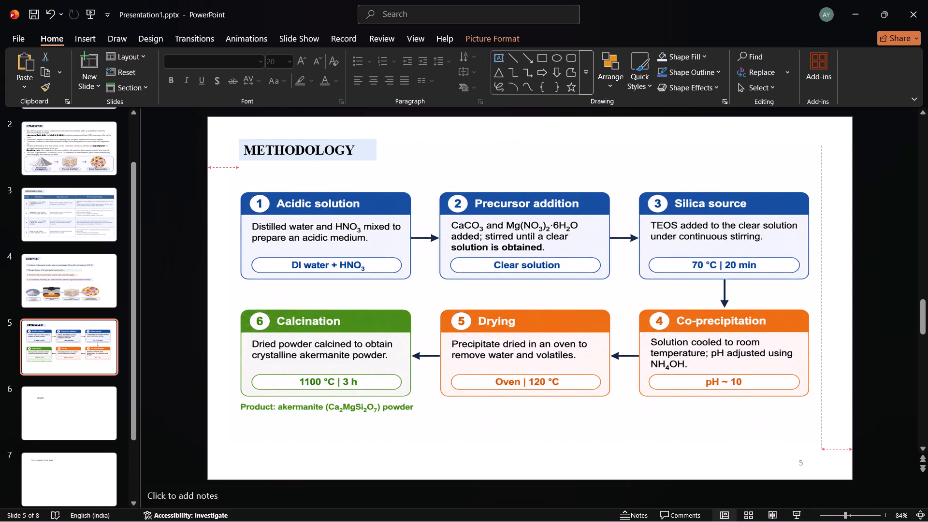
left_click_drag(539, 144, 537, 144)
left_click(562, 132)
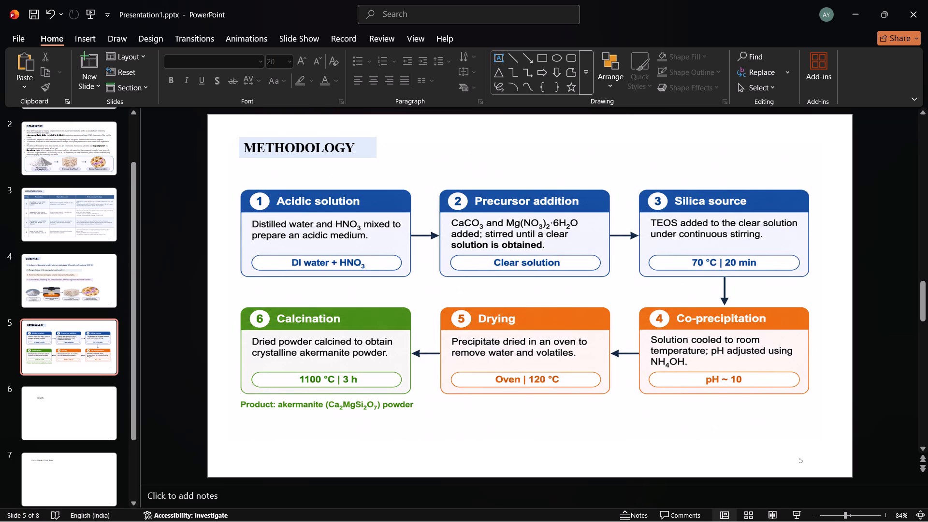
Check the RESULTS, CONCLUSION & FUTURE WORK and Thank You slides, ending on slide 7.
left_click(77, 405)
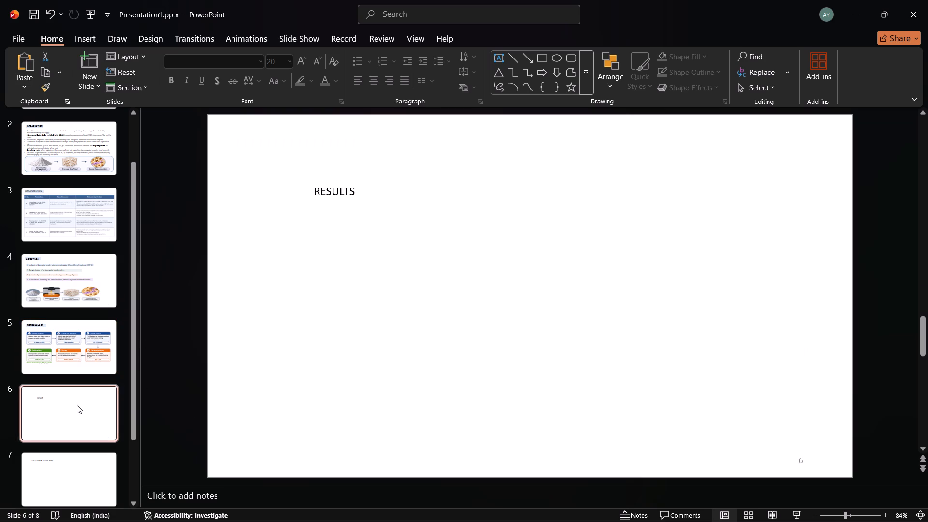
scroll(77, 405, "down", 1)
left_click(76, 397)
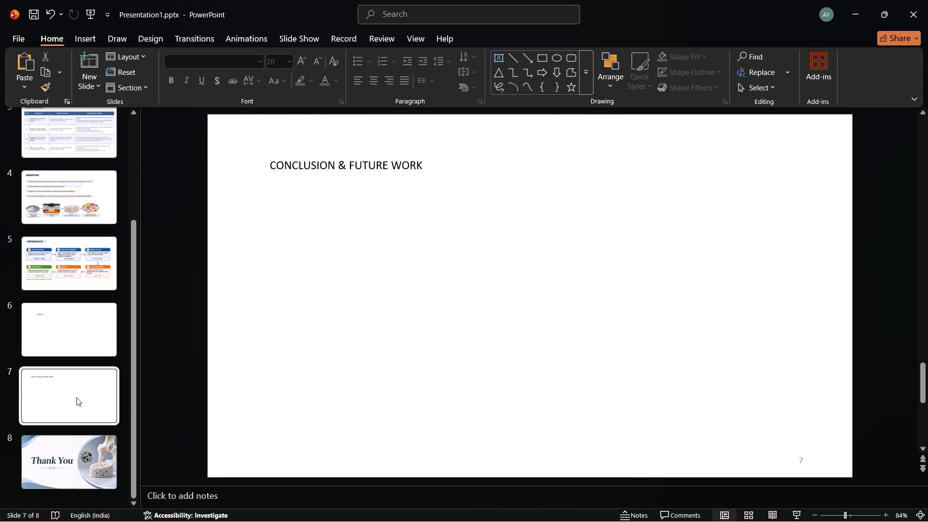
left_click(64, 462)
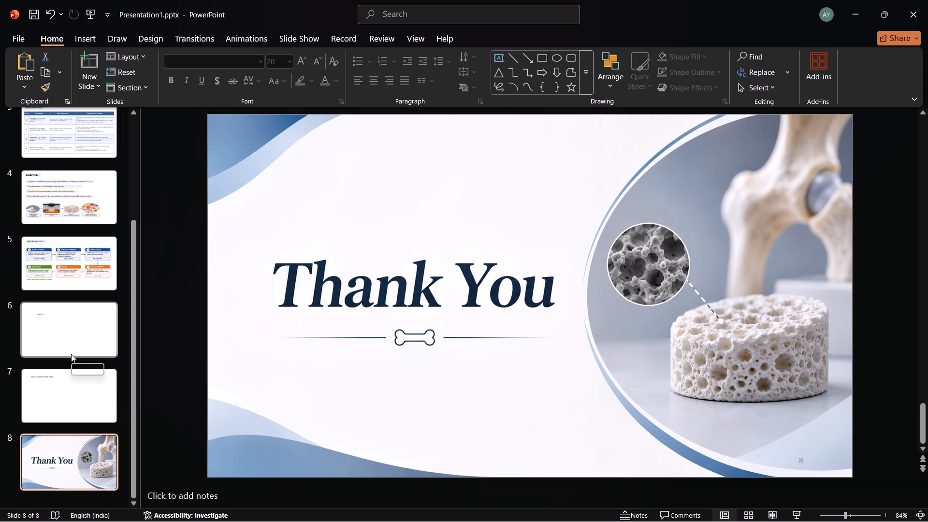
left_click(68, 385)
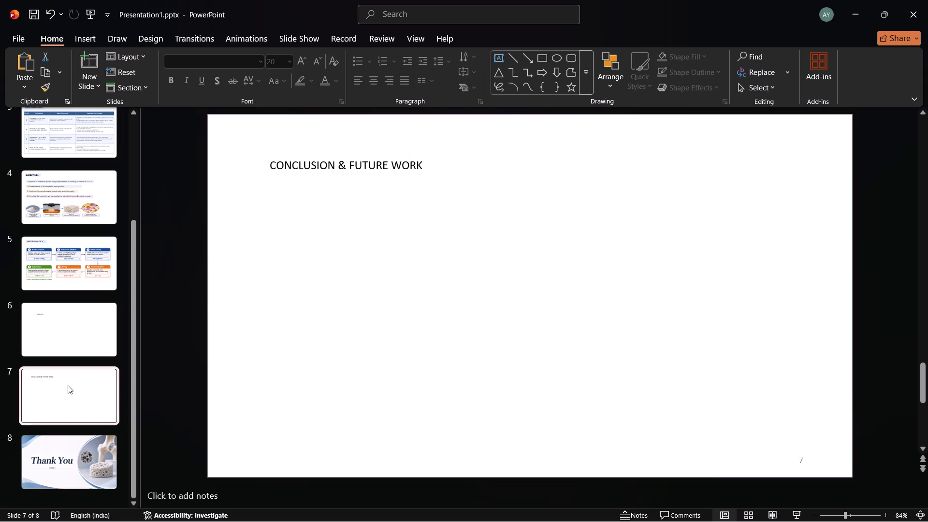
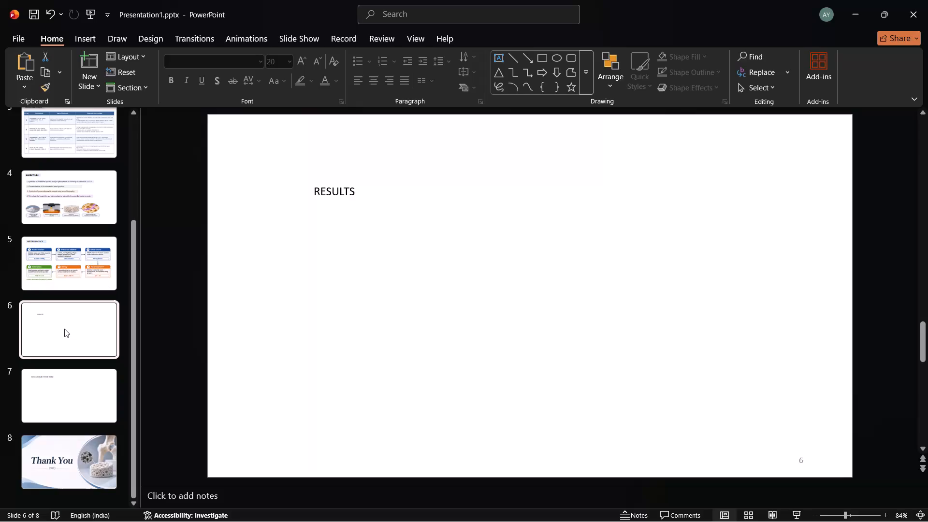
Review the METHODOLOGY, OBJECTIVES and LITERATURE REVIEW slides in reverse order, ending on slide 3.
left_click(59, 240)
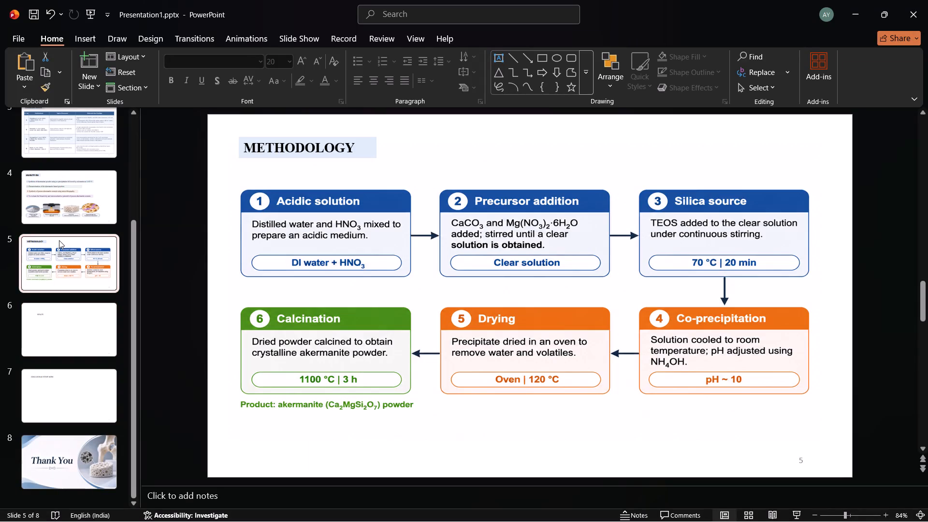
left_click(60, 206)
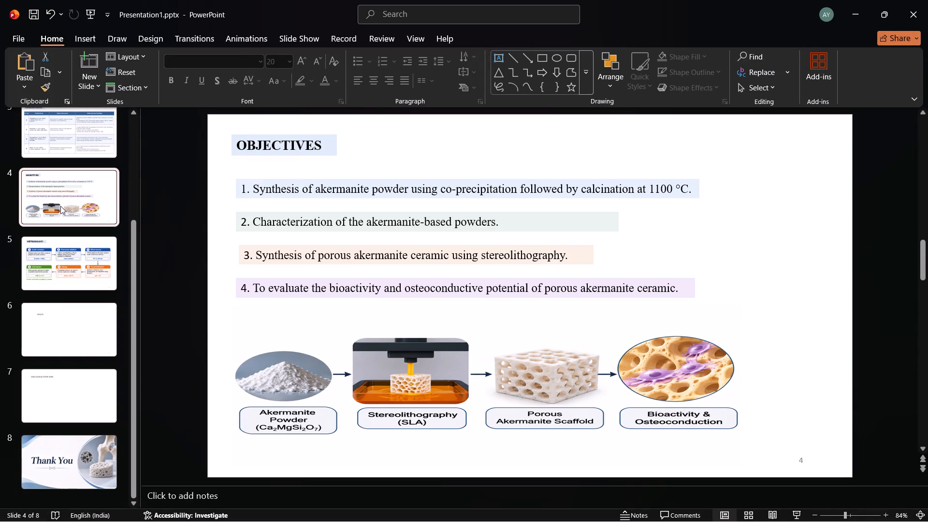
left_click(61, 151)
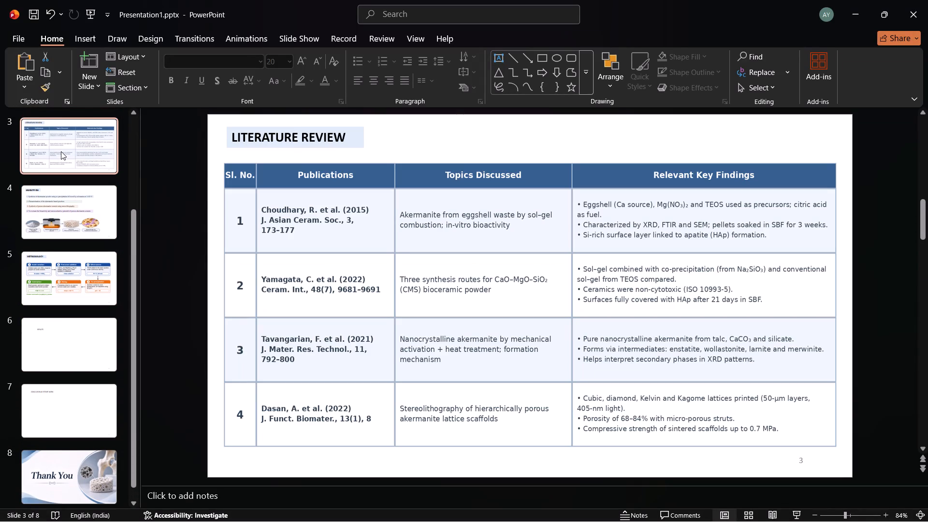
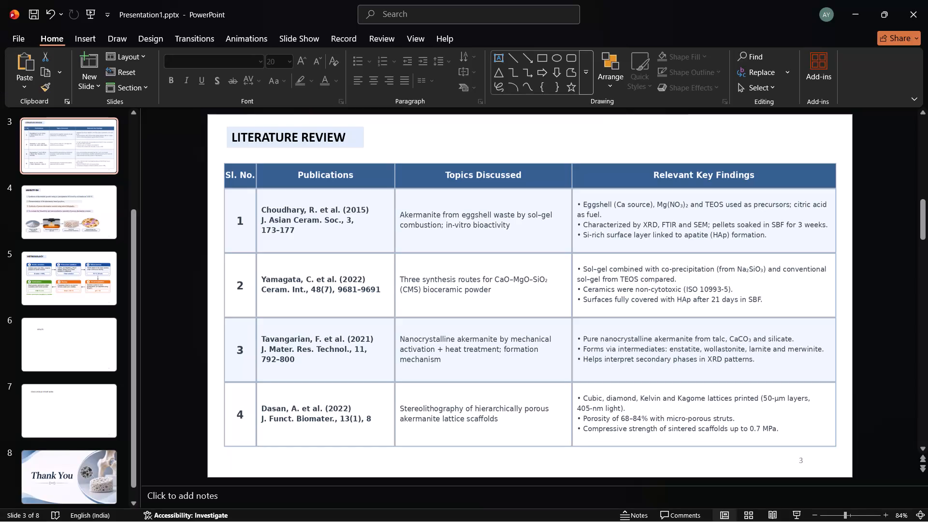
Compare the text formatting of the LITERATURE REVIEW, OBJECTIVES and METHODOLOGY slides, ending back on slide 3.
left_click(322, 186)
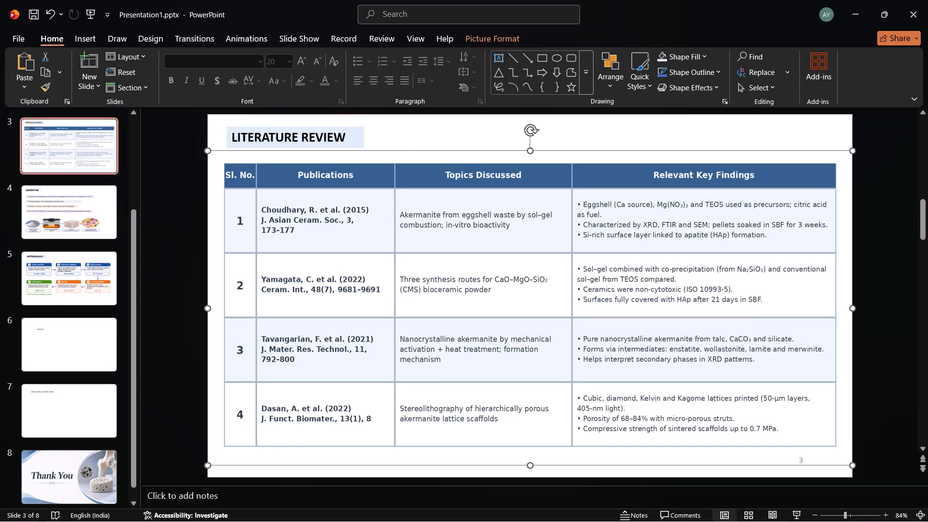
left_click(414, 138)
left_click(457, 225)
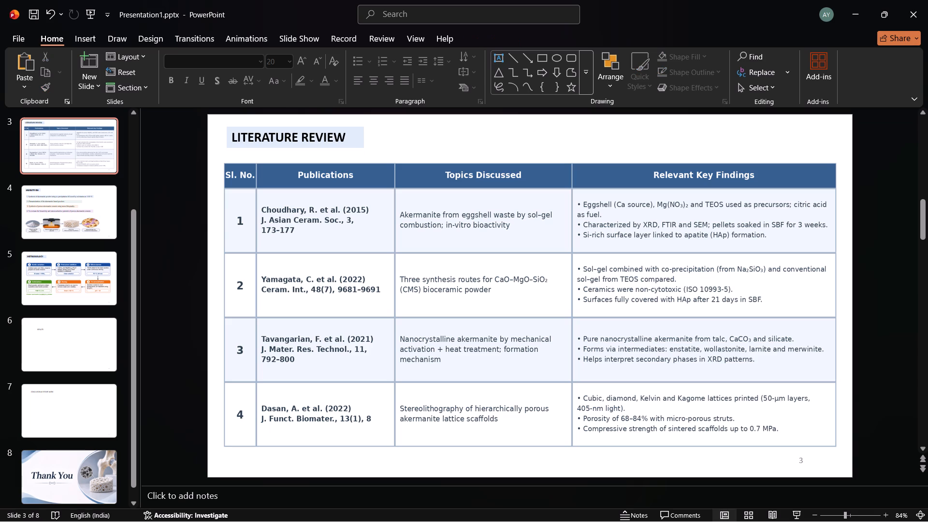
left_click(62, 159)
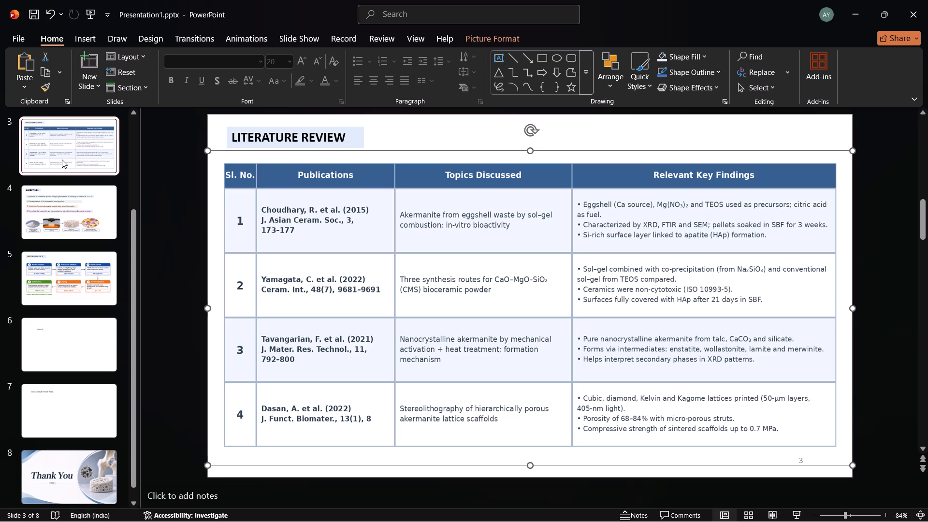
left_click(74, 236)
scroll(86, 159, "up", 1)
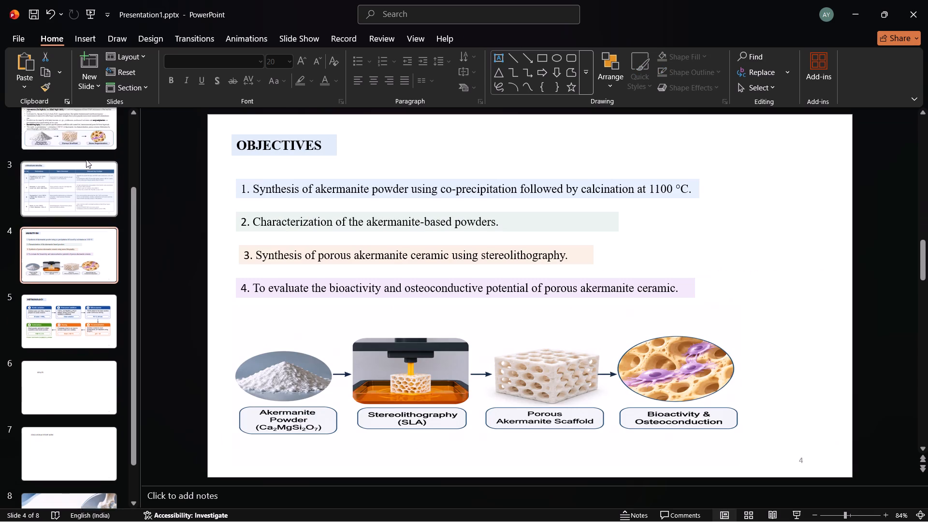
scroll(86, 159, "up", 1)
left_click(316, 182)
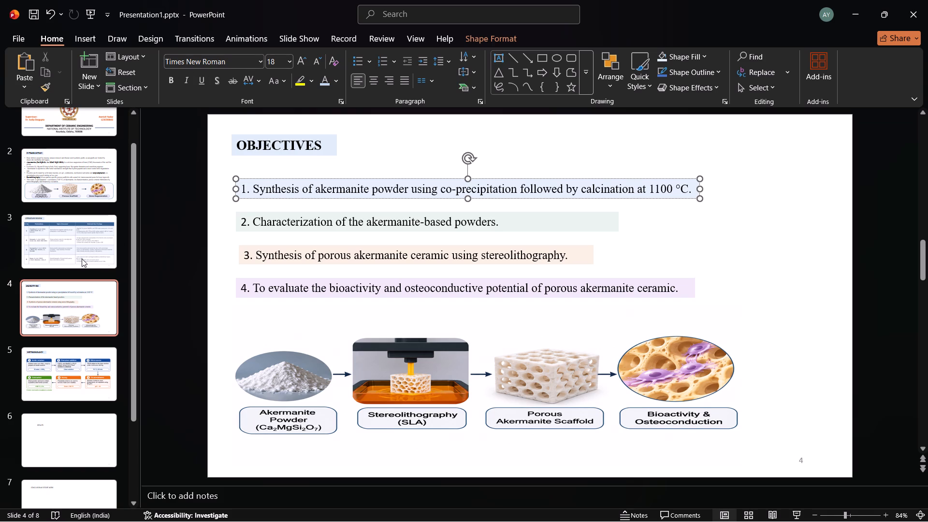
left_click(55, 360)
scroll(55, 360, "down", 1)
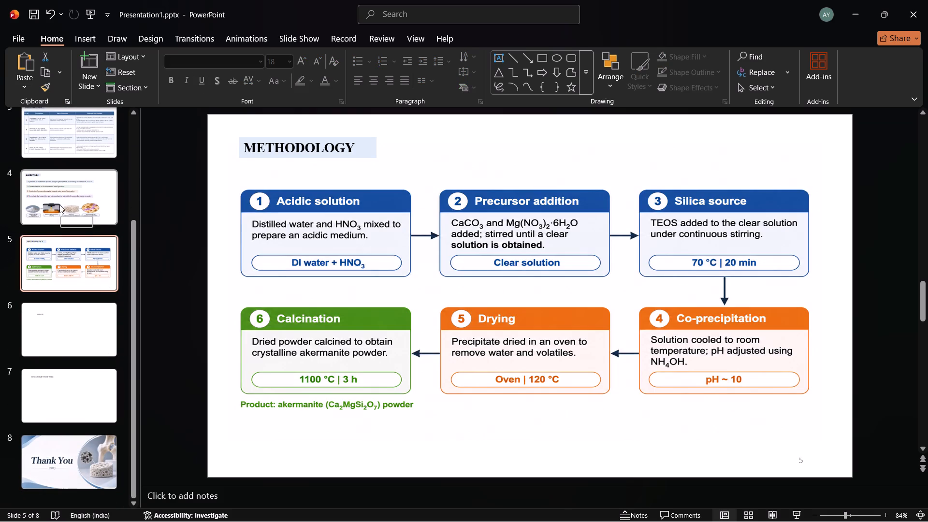
left_click(61, 154)
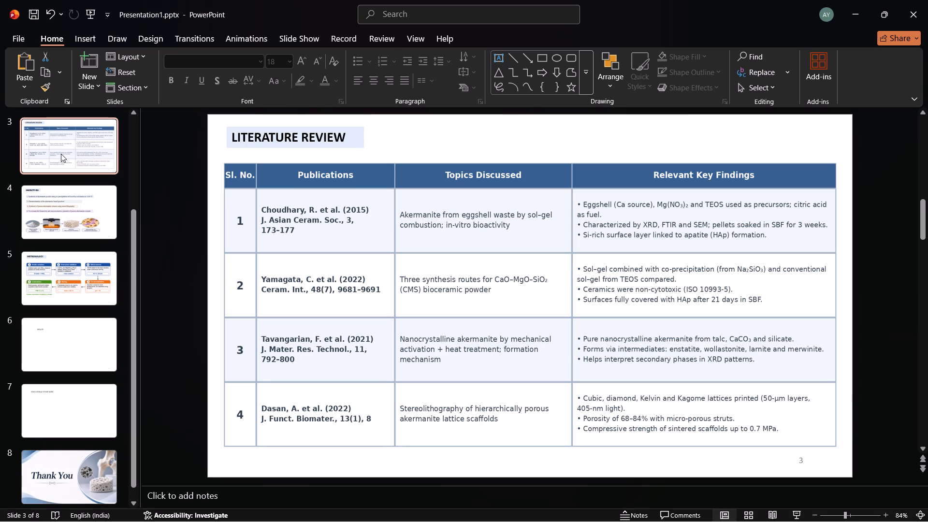
left_click(428, 220)
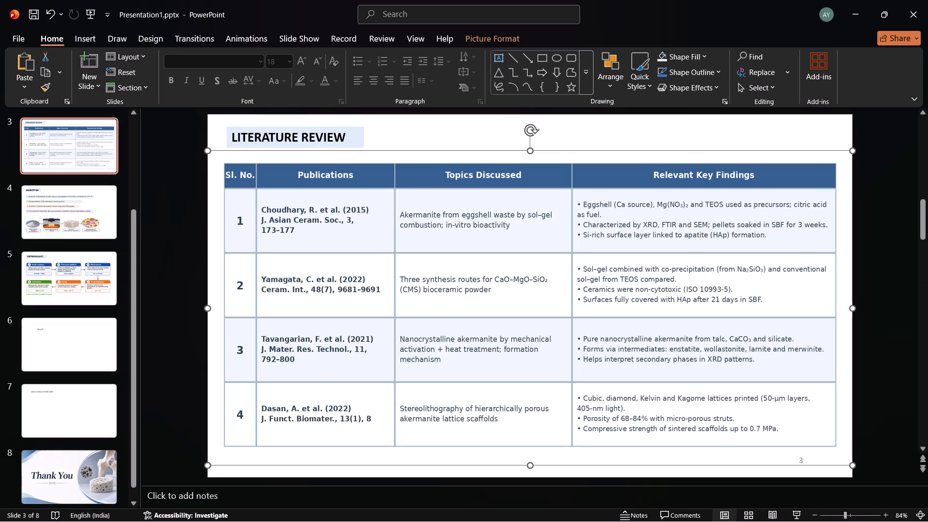
right_click(447, 206)
left_click(483, 253)
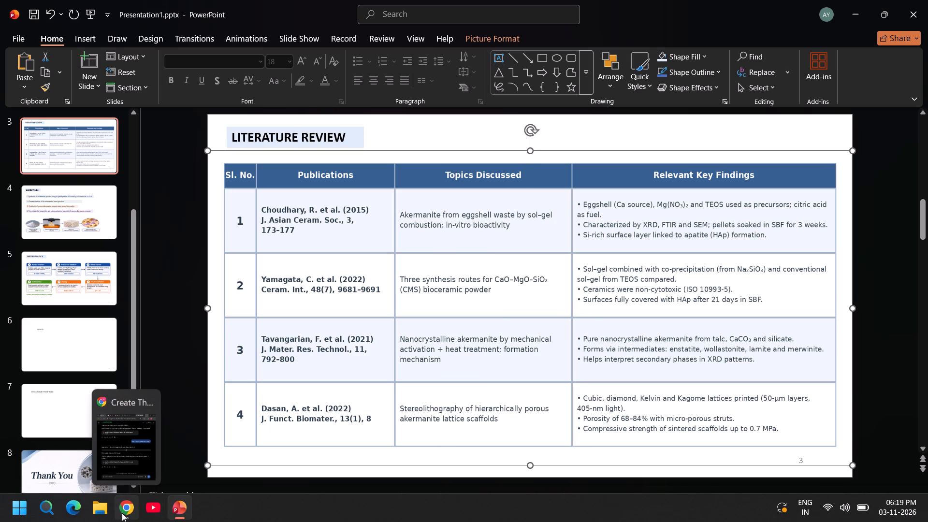
left_click(413, 141)
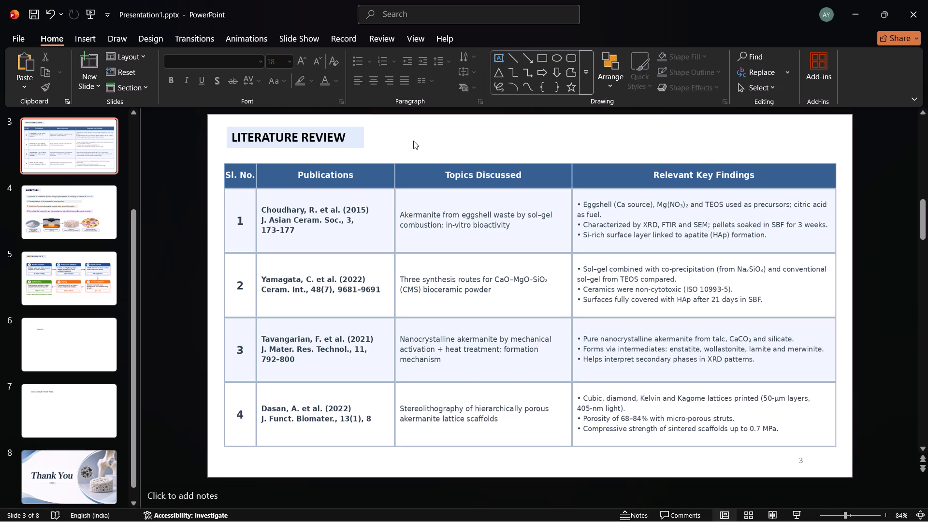
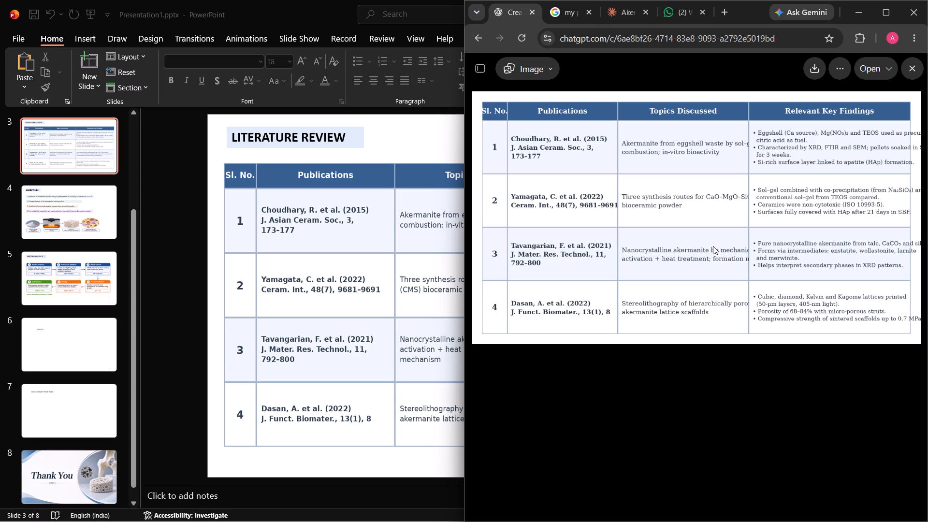
scroll(695, 261, "up", 5)
Download the Literature_Table_Times_New_Roman_18pt.png image from ChatGPT.
left_click(813, 71)
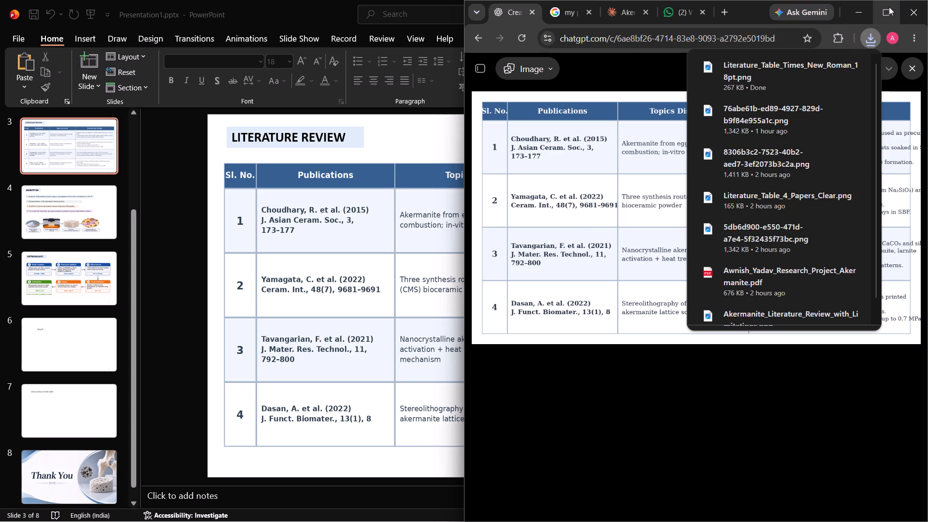
Compare the generated table image side by side with the Literature Review slide, then return to PowerPoint at full window size.
left_click(837, 36)
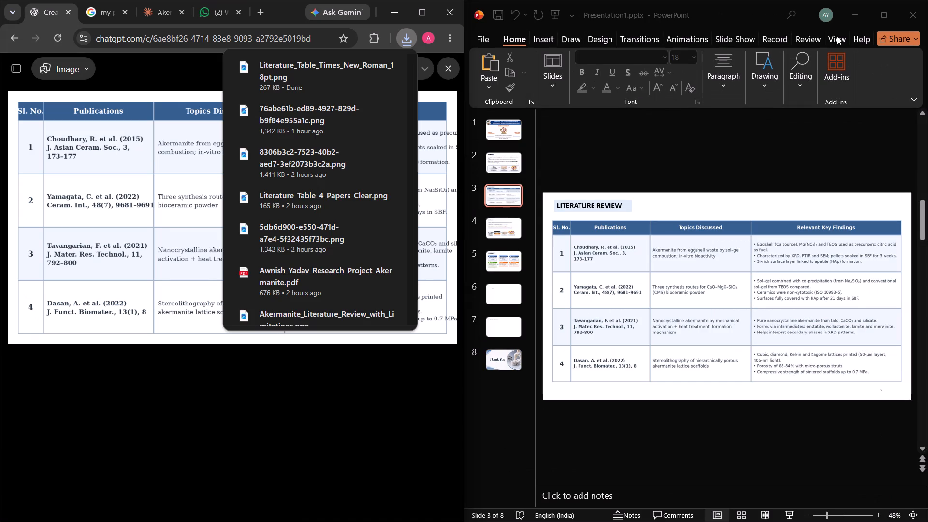
left_click(278, 9)
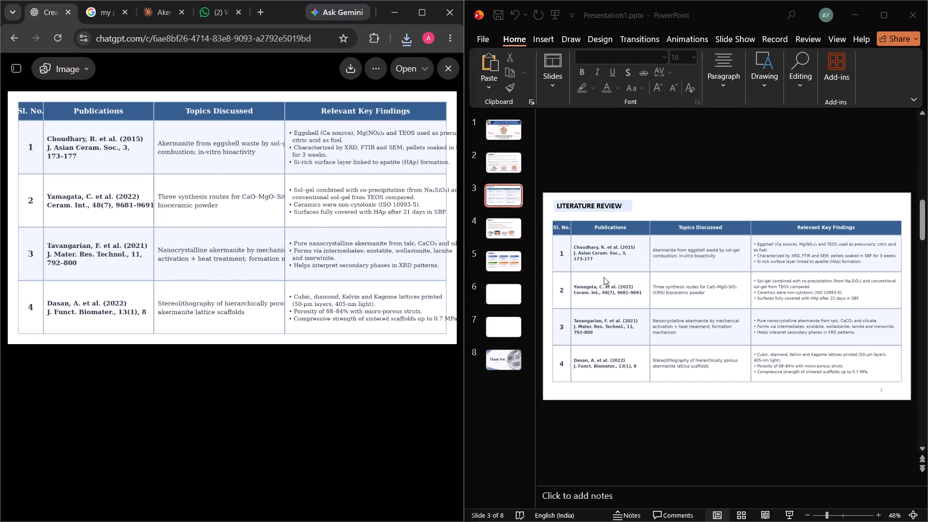
scroll(379, 218, "up", 2)
left_click(879, 12)
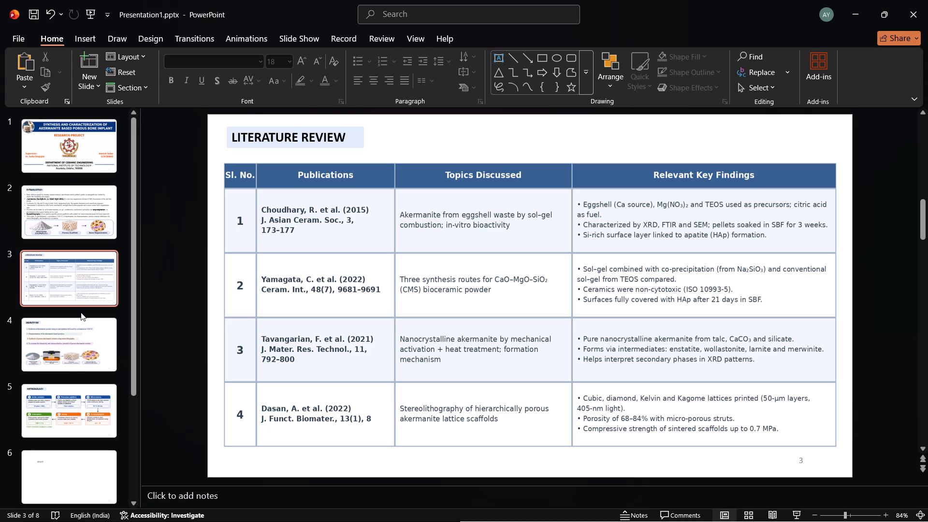
Review the Objectives, Literature Review and Methodology slides, checking the methodology flowchart against the literature table.
left_click(58, 332)
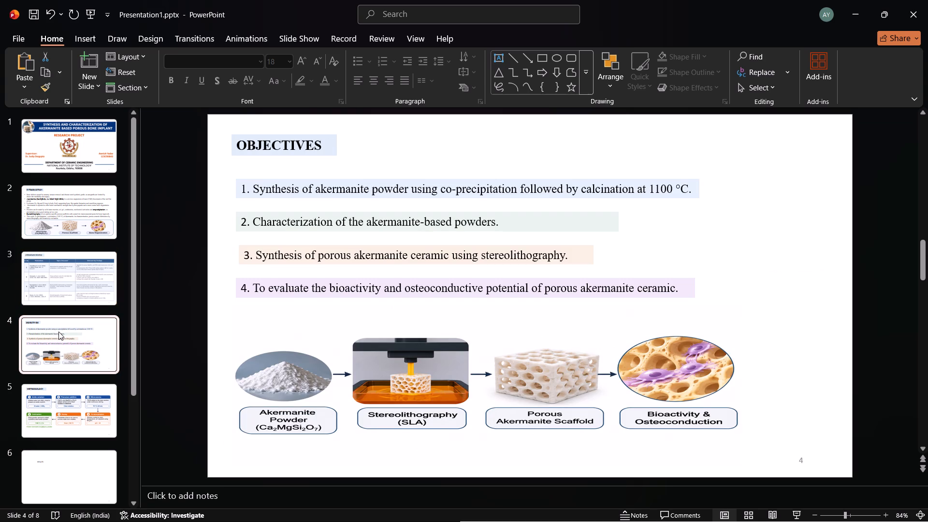
left_click(72, 274)
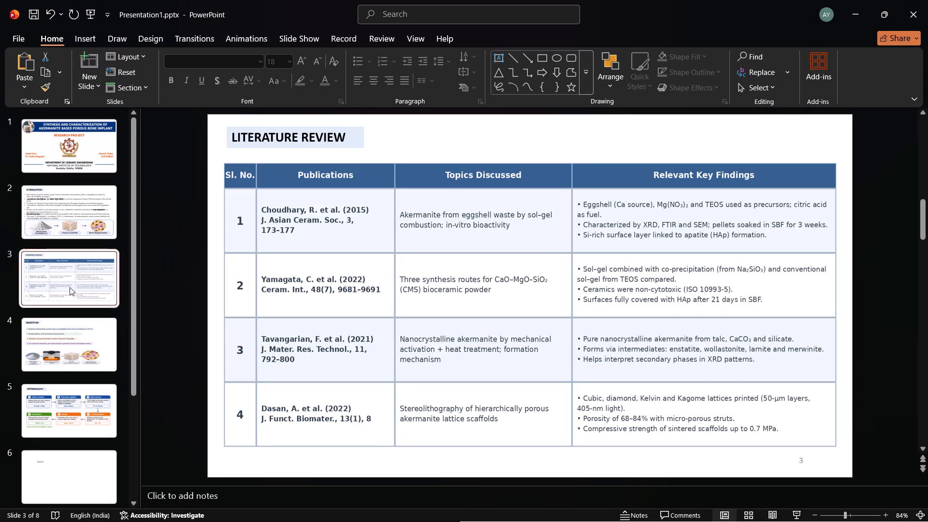
left_click(70, 429)
scroll(70, 429, "down", 1)
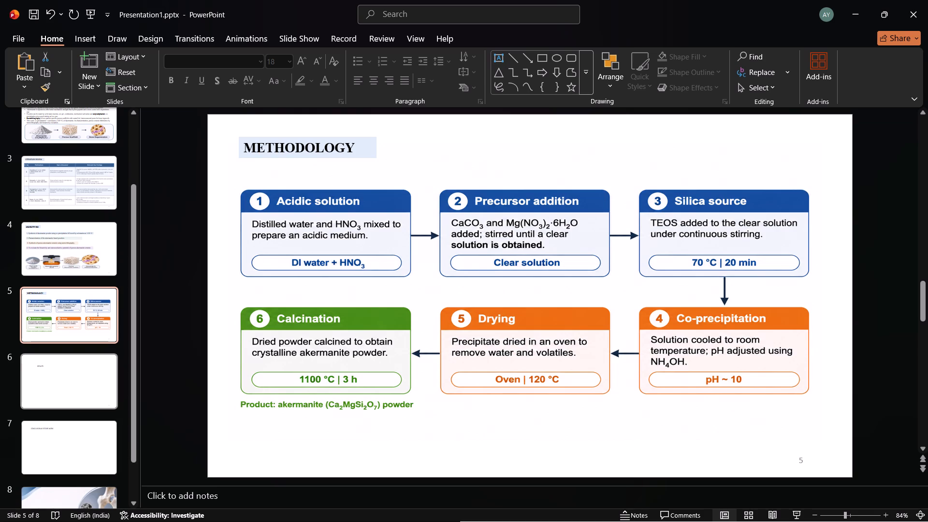
left_click(482, 272)
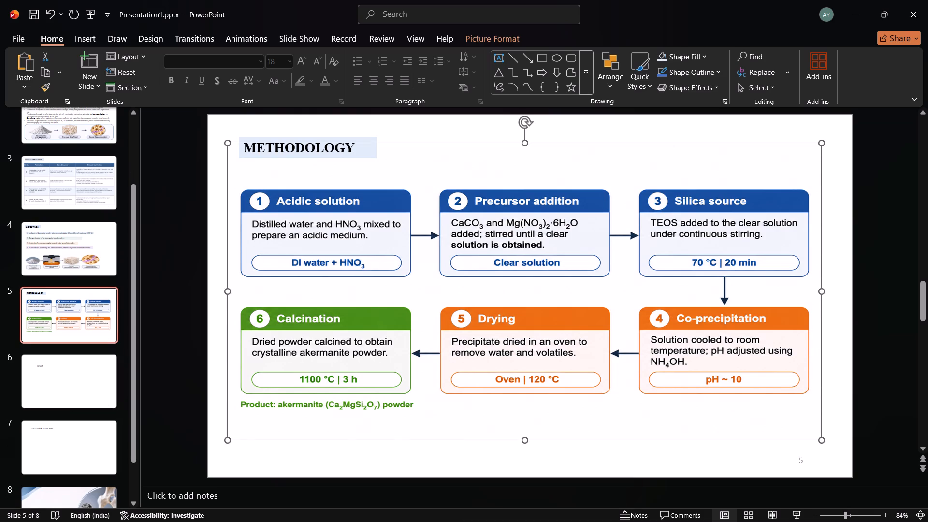
left_click(586, 124)
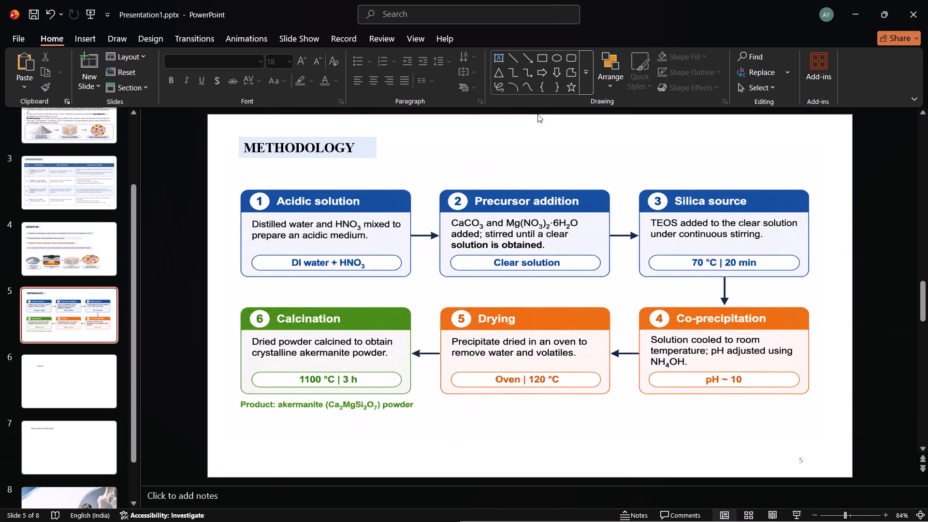
left_click(89, 209)
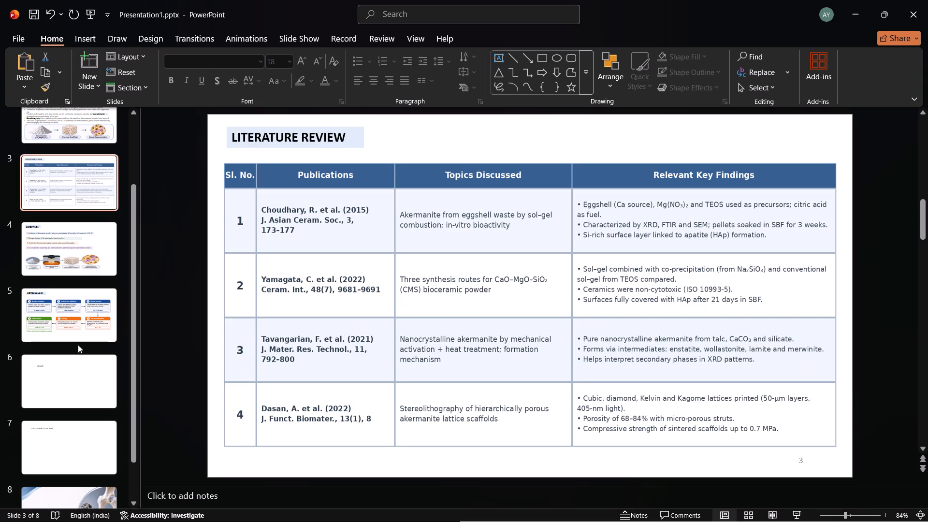
left_click(78, 319)
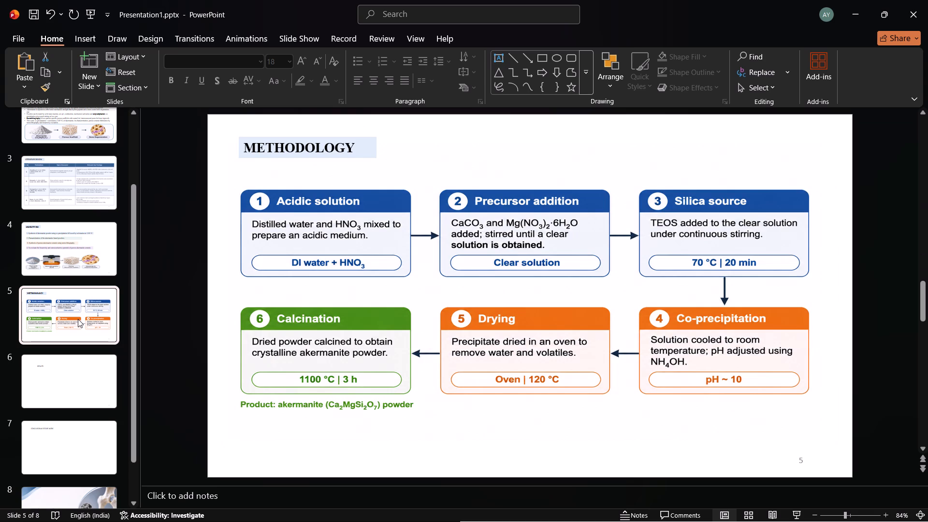
left_click(333, 252)
left_click(423, 137)
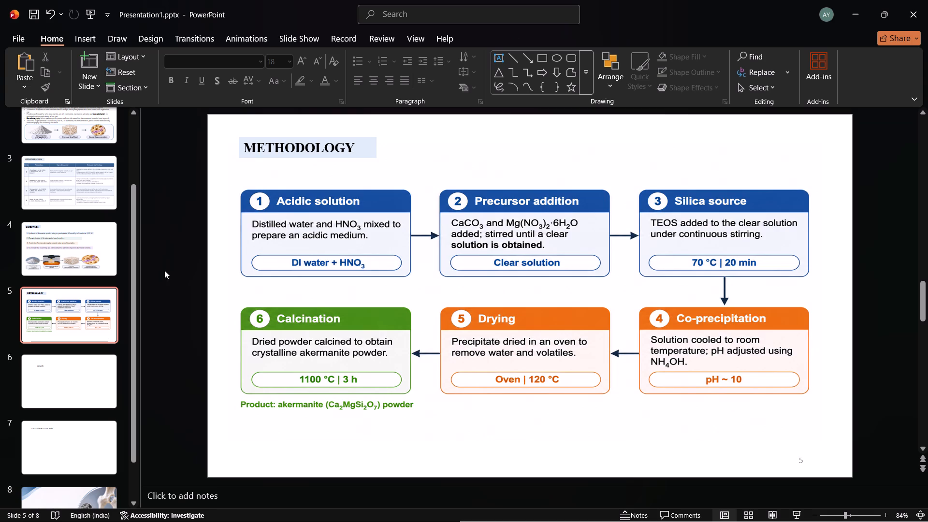
Look through the Results and Conclusion & Future Work slides, then go back through the earlier slides to the title and Introduction.
left_click(77, 367)
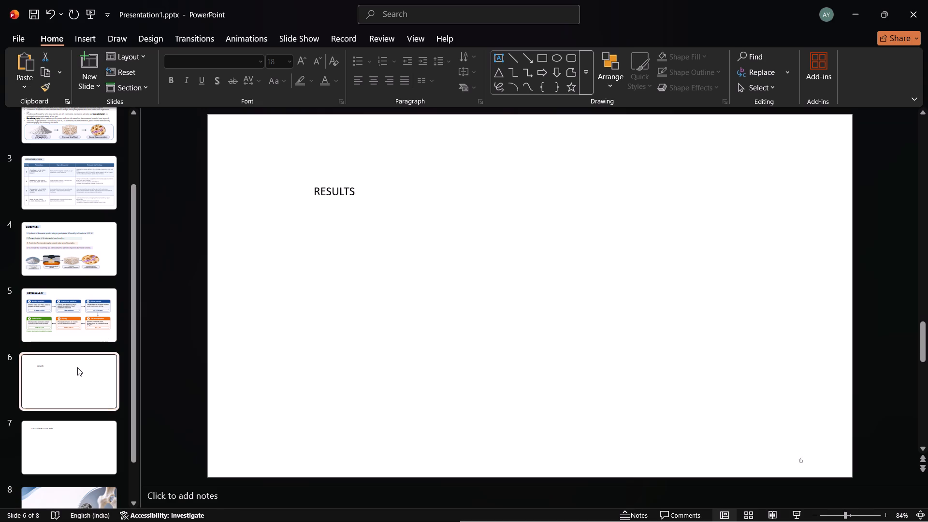
left_click(48, 434)
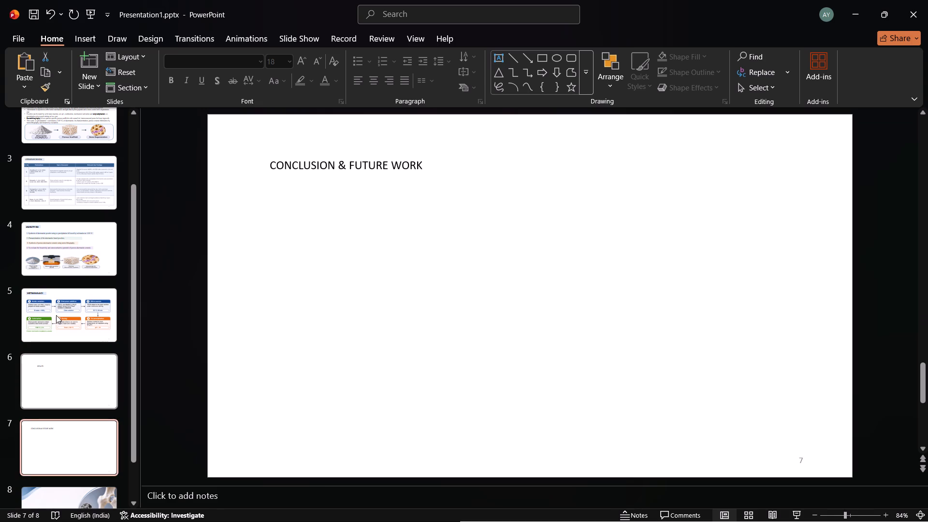
left_click(56, 315)
left_click(66, 279)
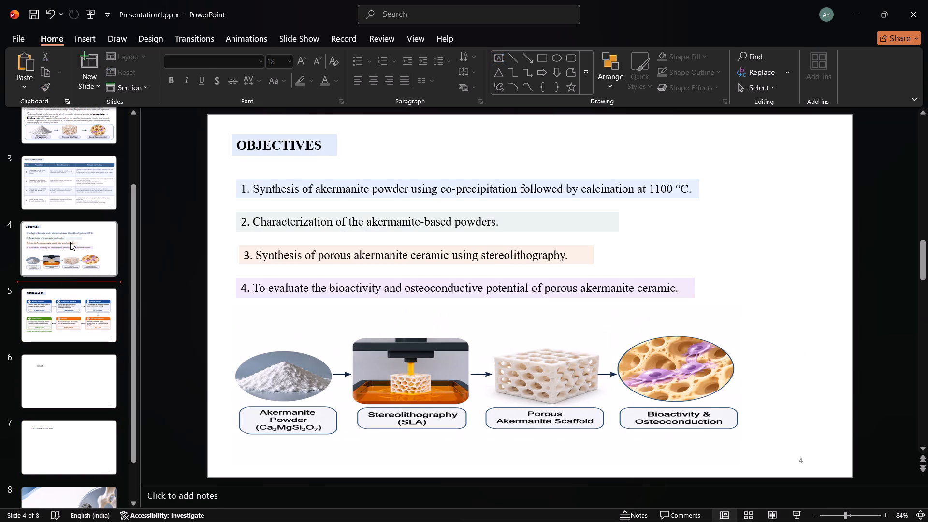
left_click(70, 242)
left_click(70, 242)
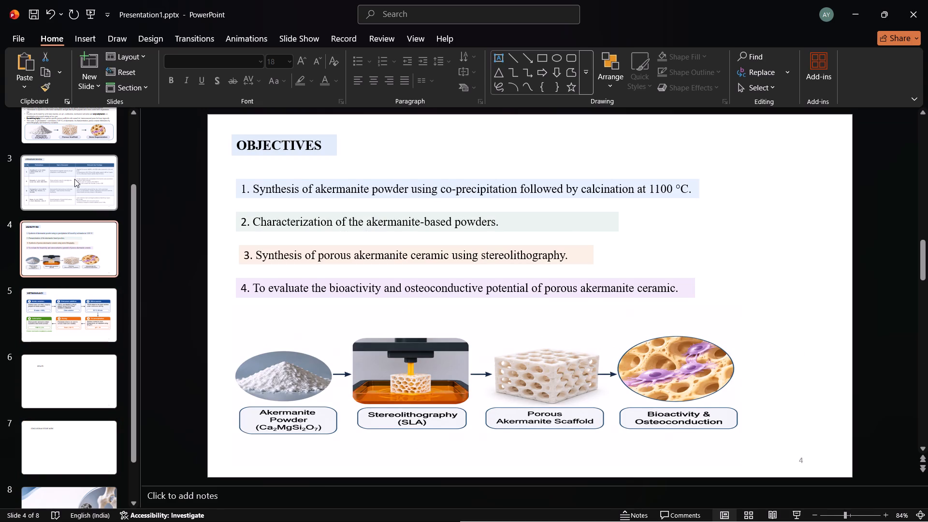
left_click(74, 179)
left_click(79, 136)
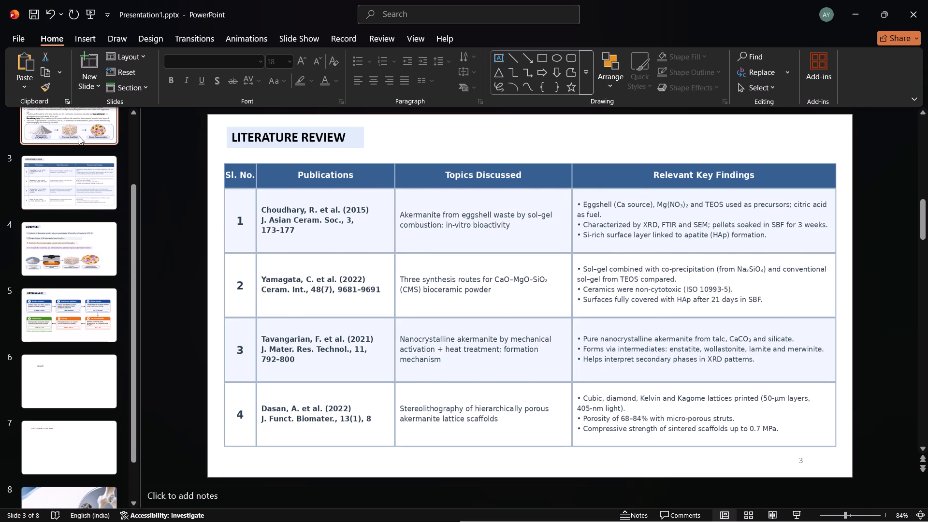
scroll(79, 136, "up", 1)
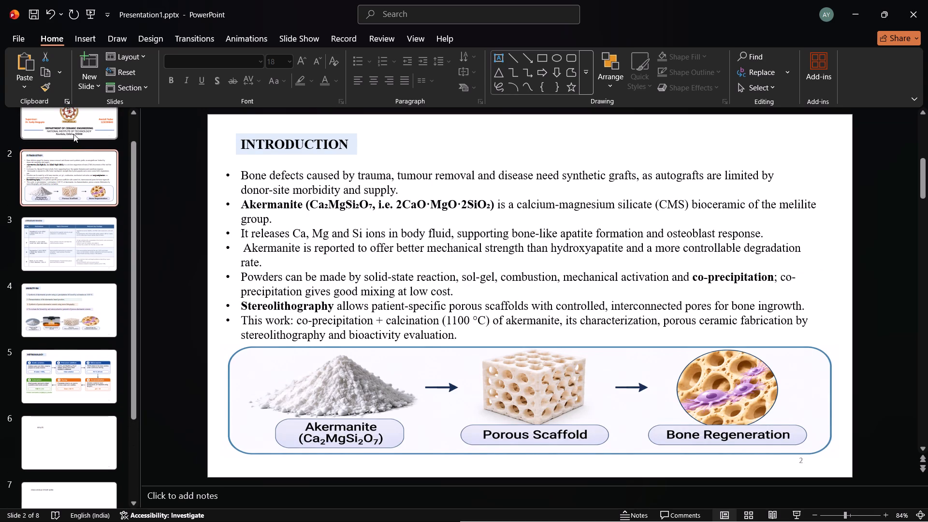
left_click(73, 131)
left_click(71, 209)
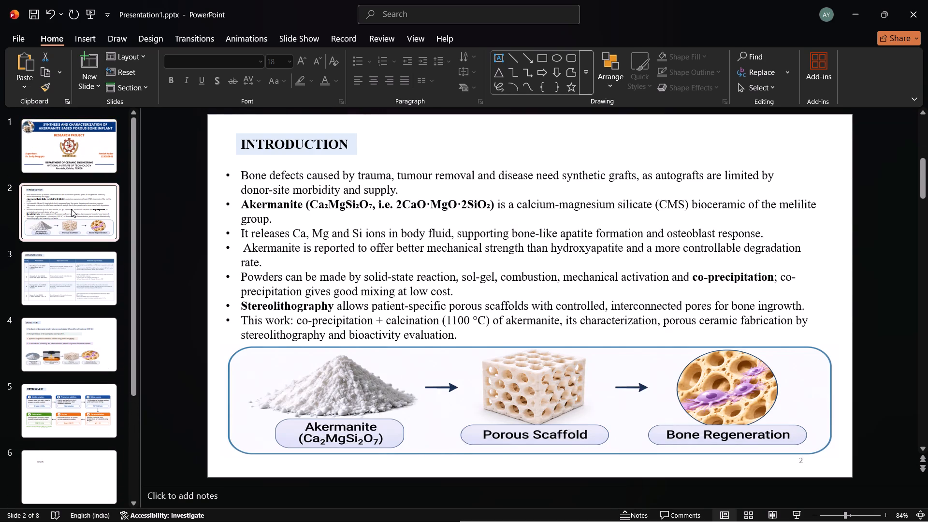
Save the presentation.
key("ctrl+s")
left_click(71, 209, "ctrl")
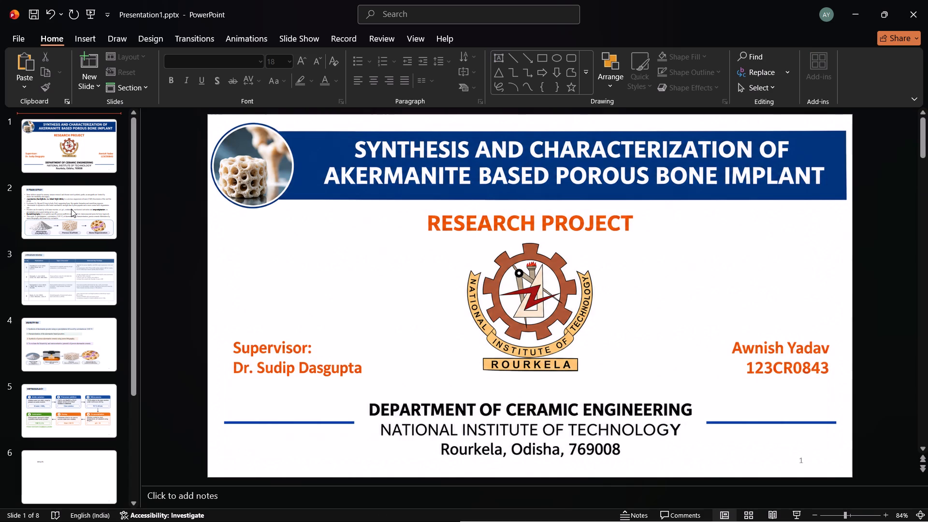
key("ctrl+s")
Review the Introduction, Literature Review, Objectives and Methodology slides in order.
left_click(77, 216)
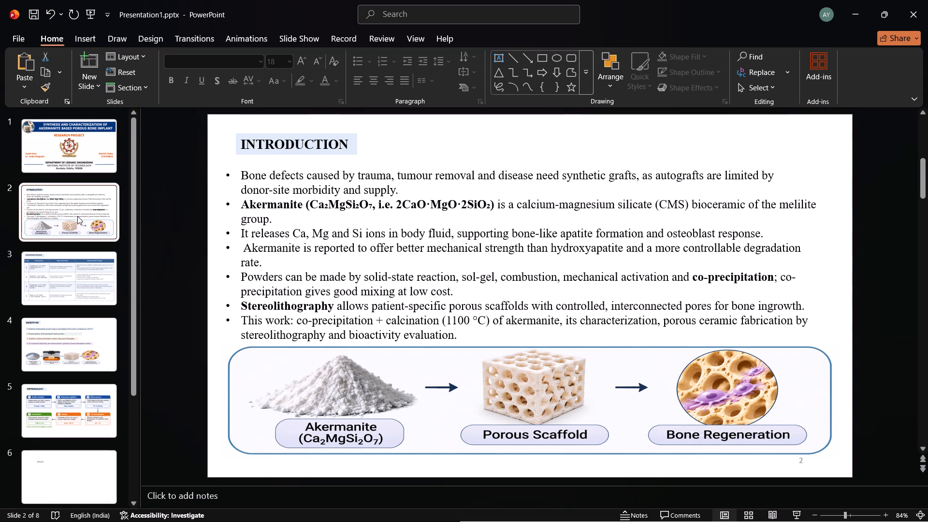
left_click(47, 270)
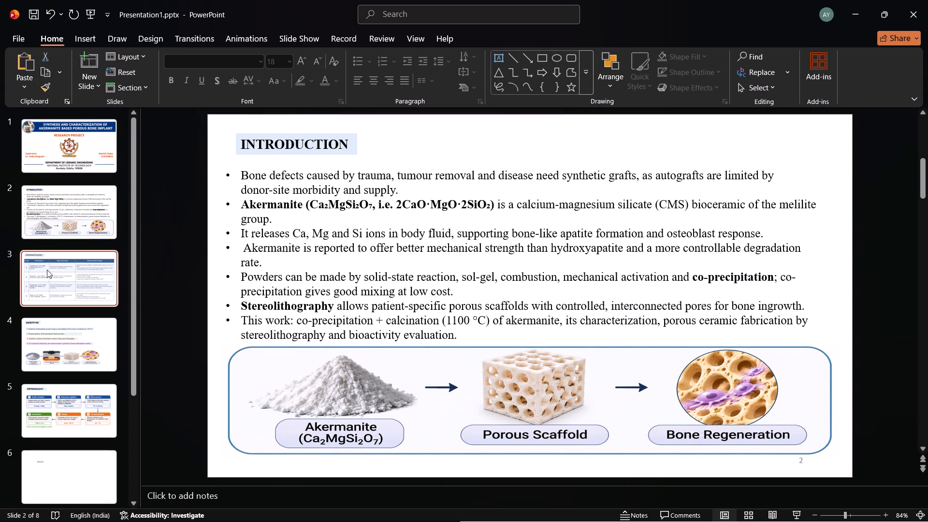
scroll(47, 270, "down", 2)
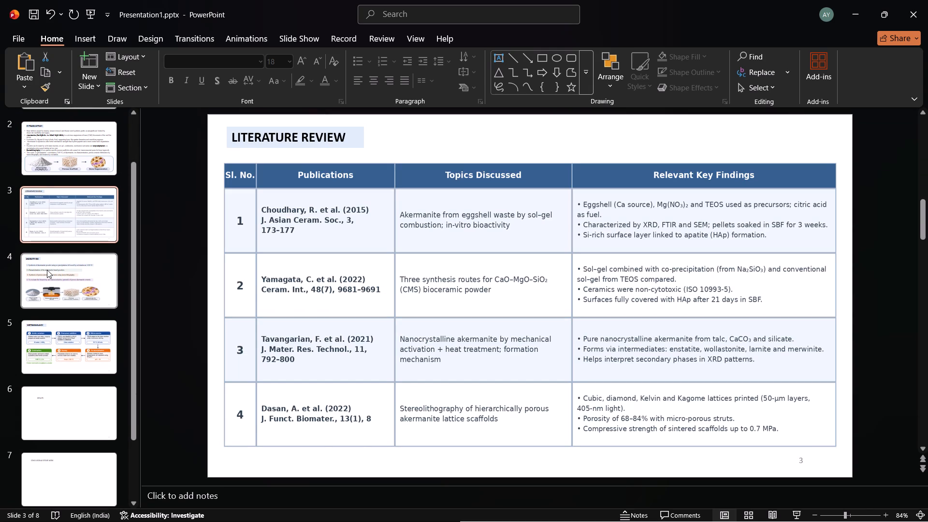
left_click(63, 261)
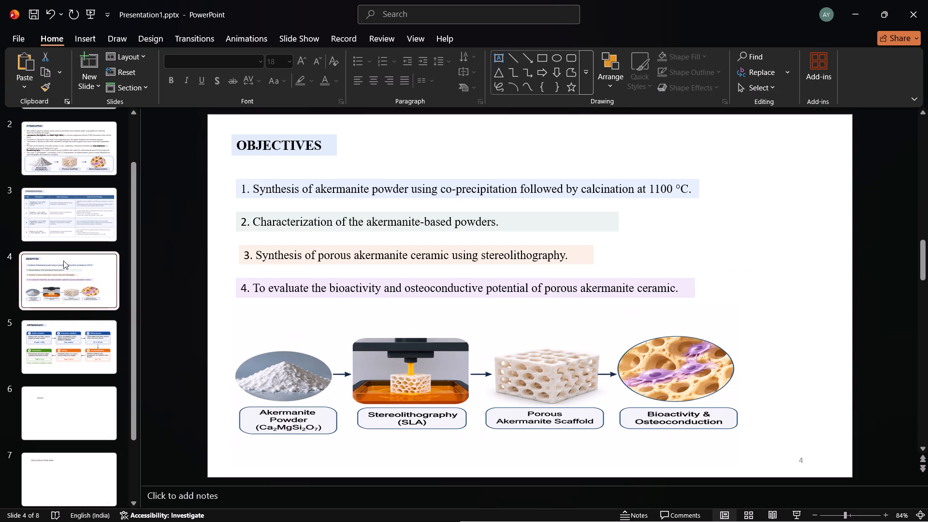
scroll(63, 261, "down", 2)
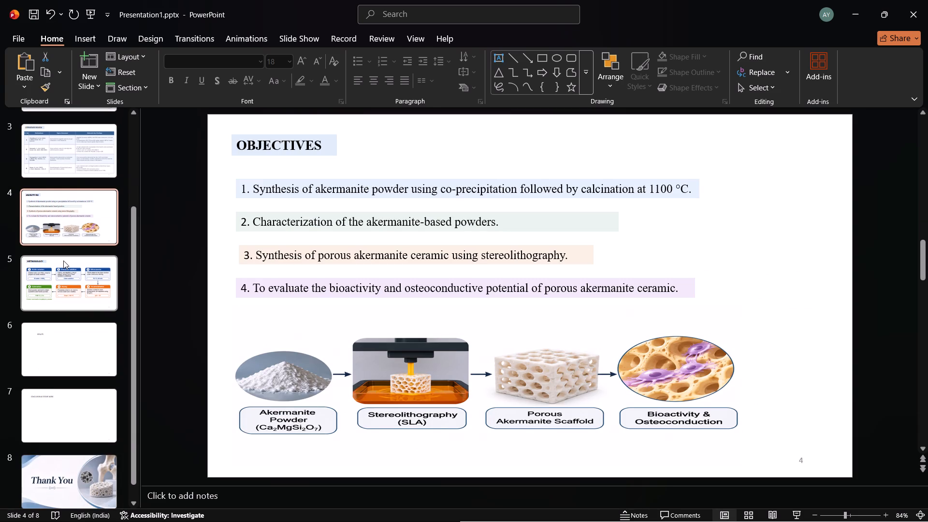
scroll(63, 261, "down", 1)
left_click(61, 272)
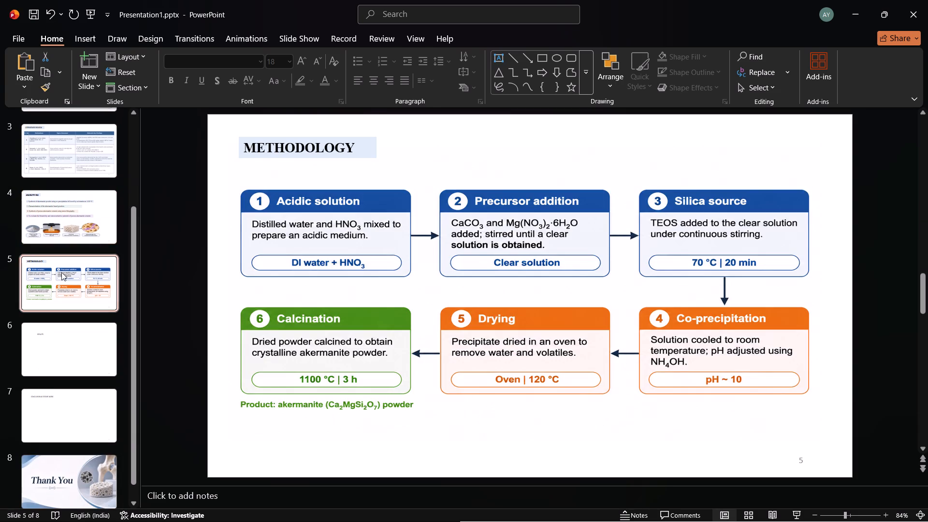
scroll(61, 272, "down", 3)
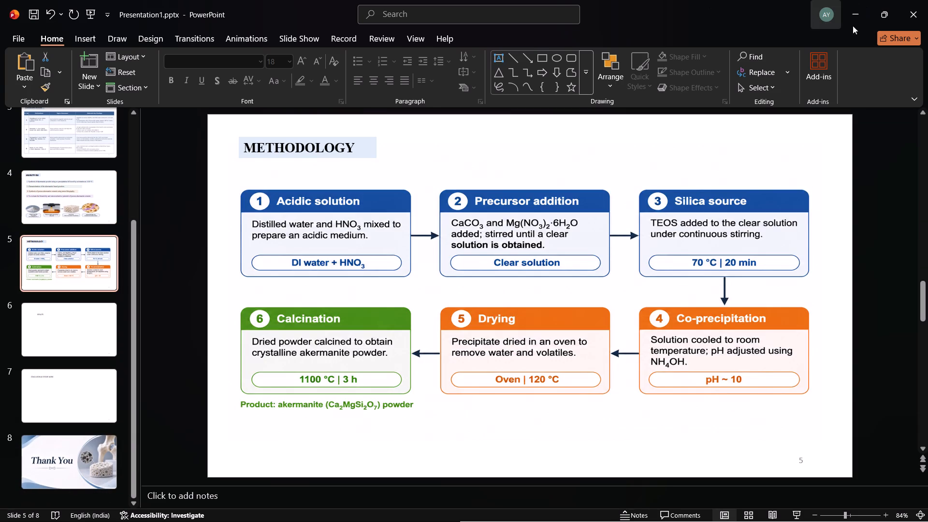
Save the presentation as Presentation1.pptx in the Desktop folder, replacing the existing file of that name.
left_click(15, 38)
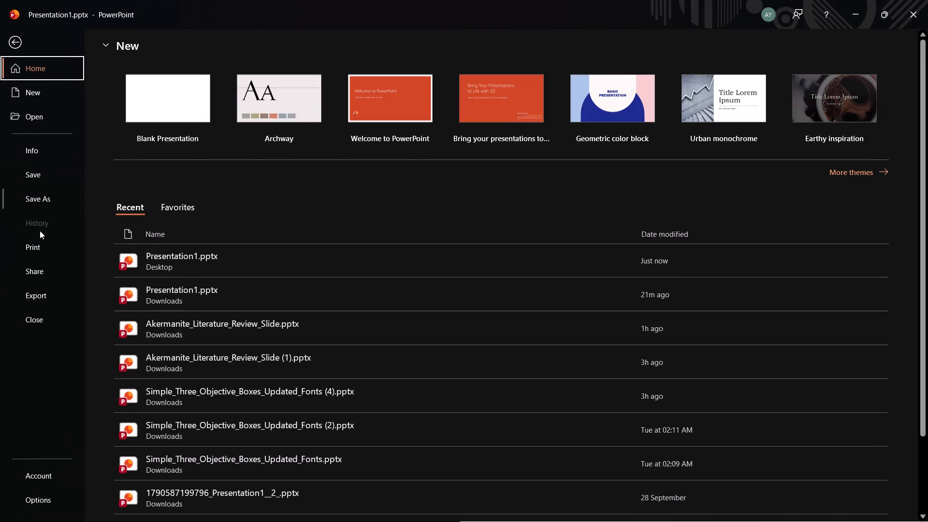
left_click(43, 203)
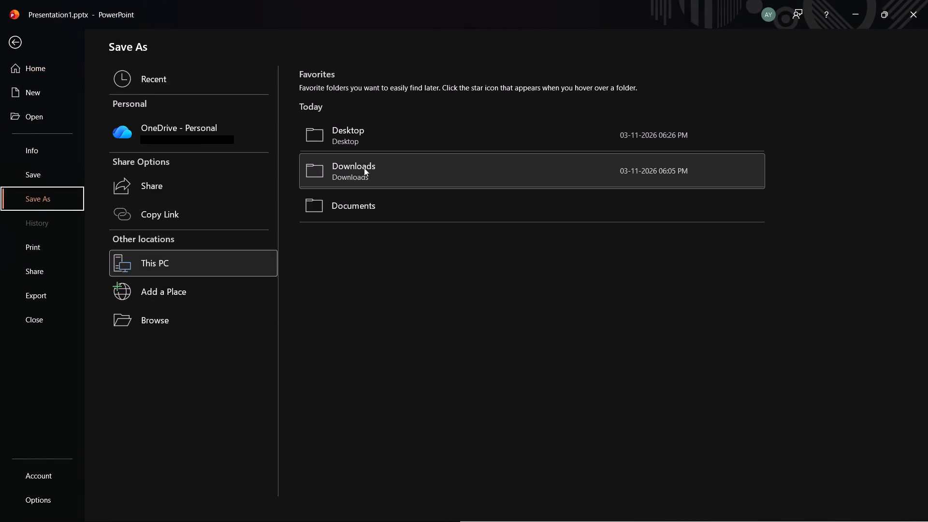
left_click(352, 143)
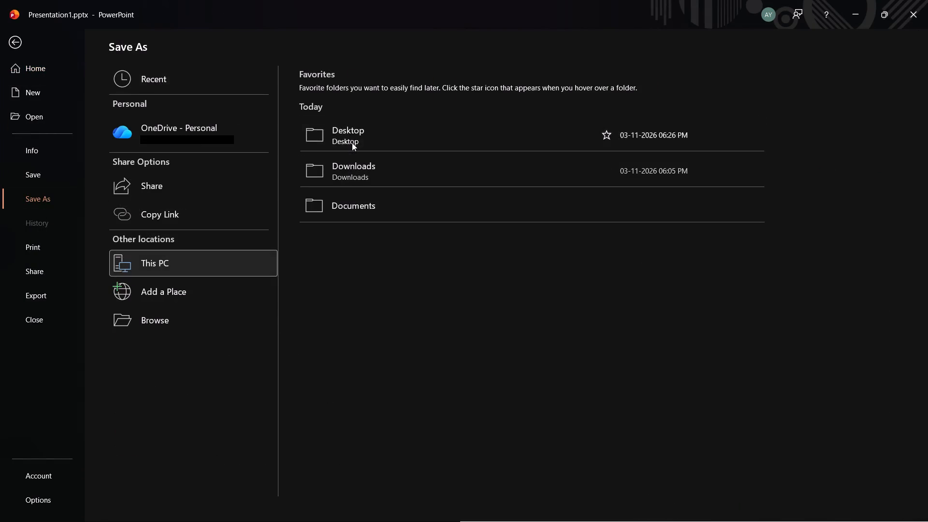
left_click(348, 270)
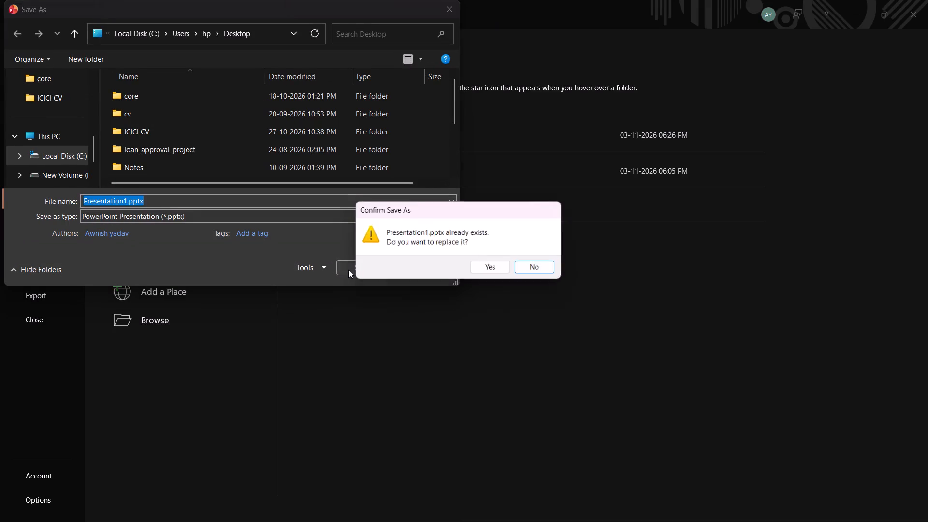
left_click(495, 264)
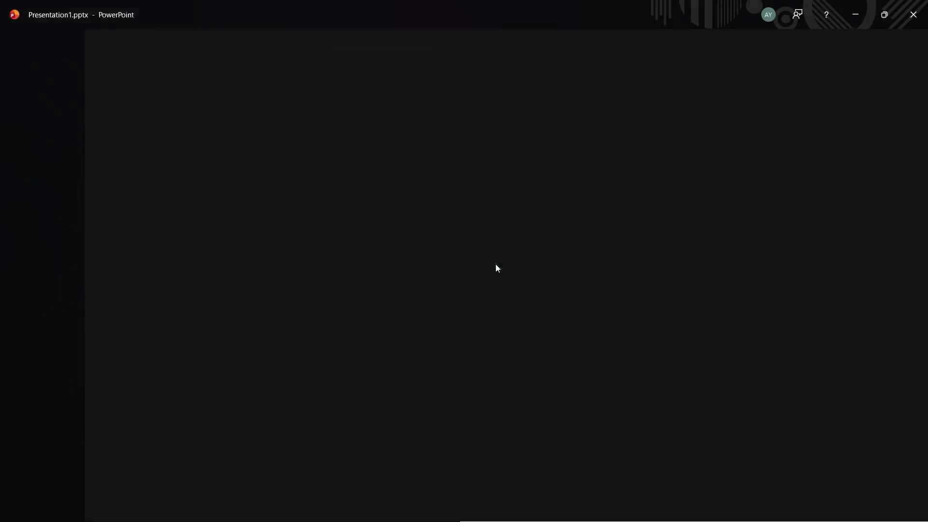
Close PowerPoint and the Chrome windows, leaving only the desktop.
left_click(903, 15)
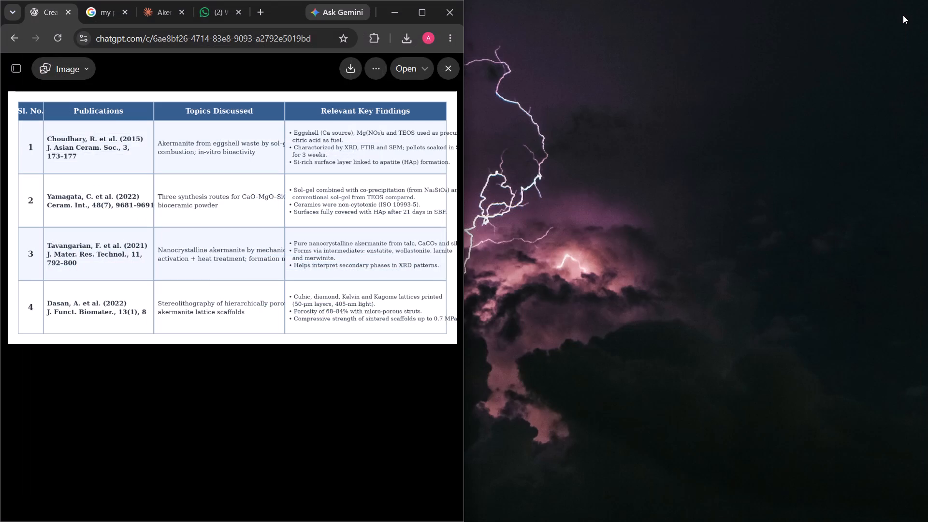
left_click(454, 14)
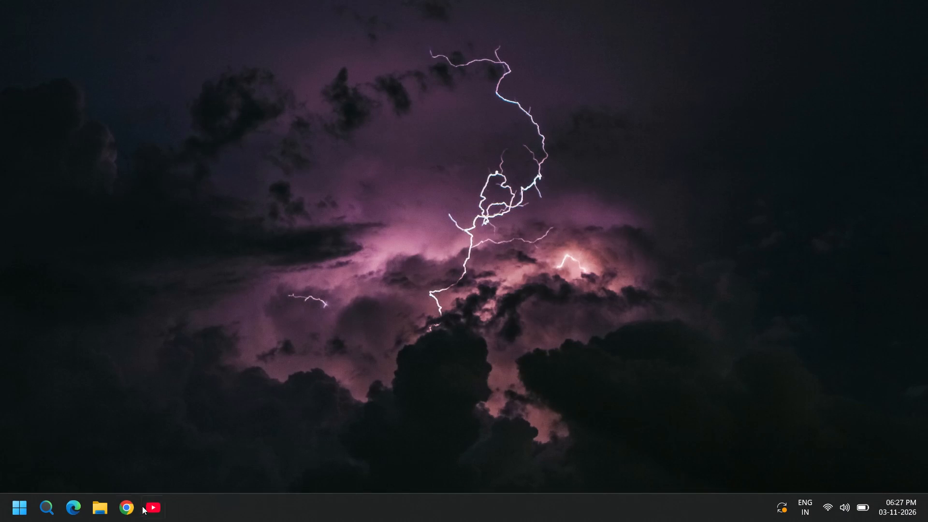
left_click(117, 504)
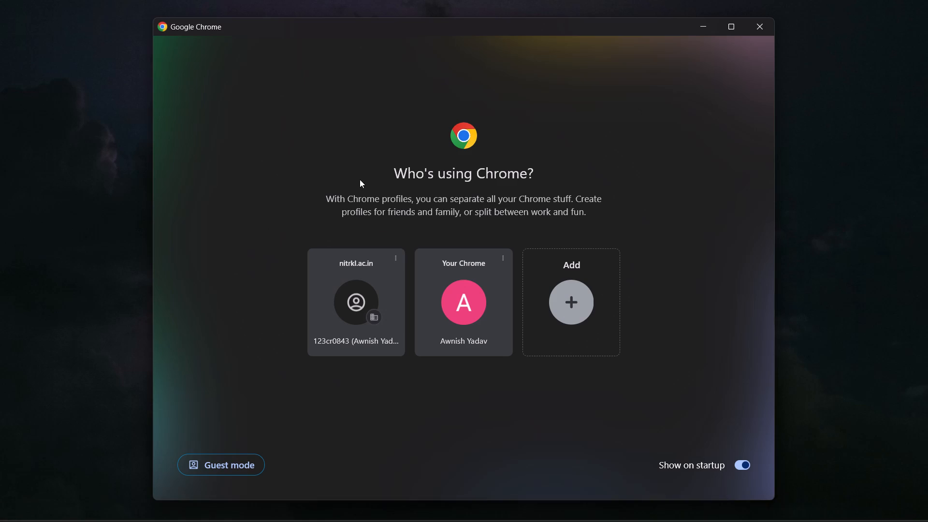
left_click(751, 26)
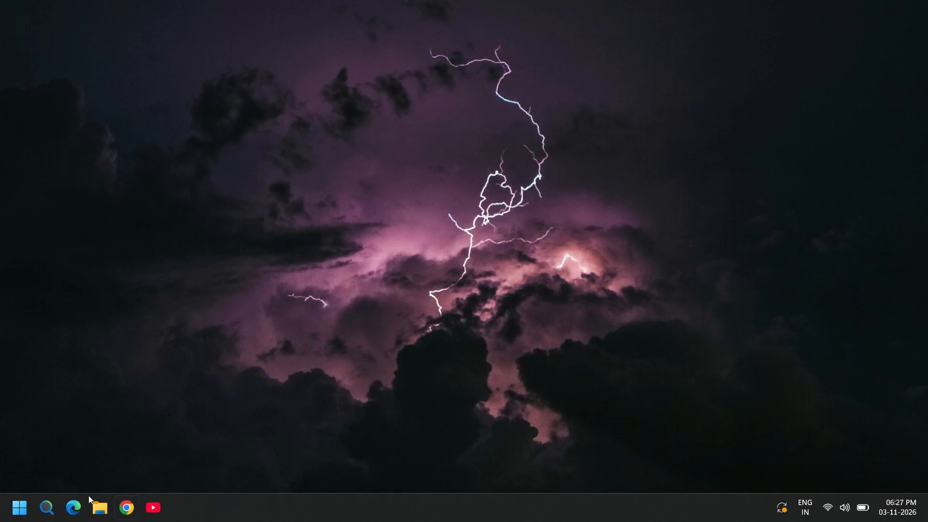
Launch the Kuro app from the recent Windows searches.
left_click(50, 506)
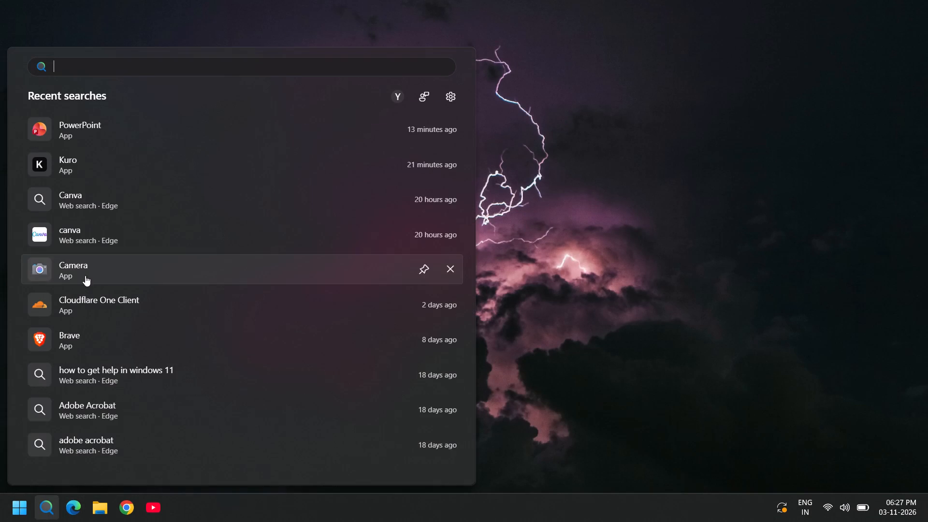
left_click(79, 174)
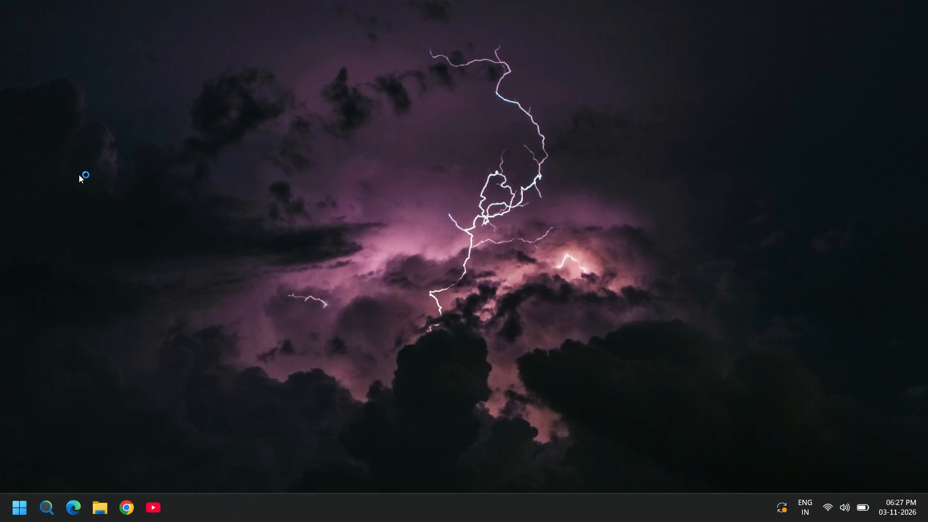